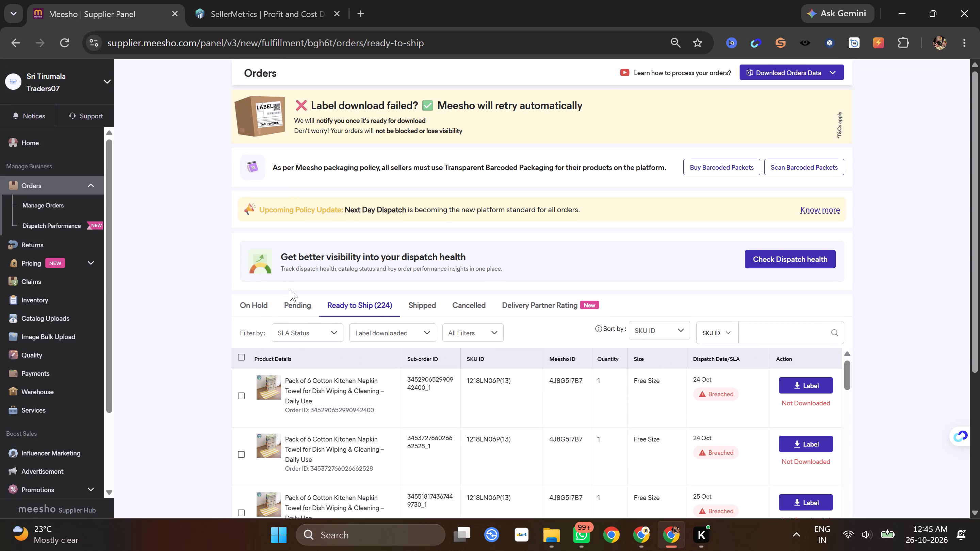
Review the pending Meesho orders and their dispatch dates.
left_click(297, 299)
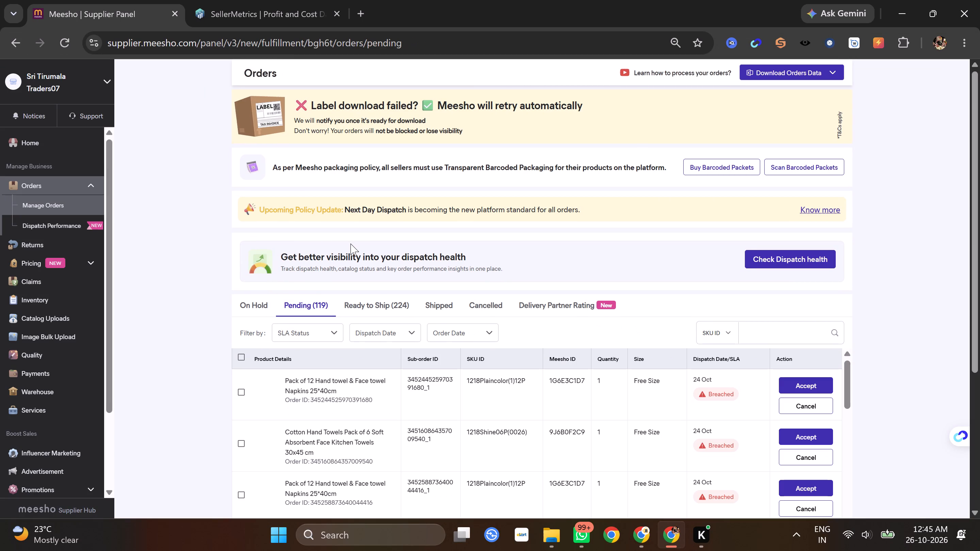
scroll(375, 229, "down", 3)
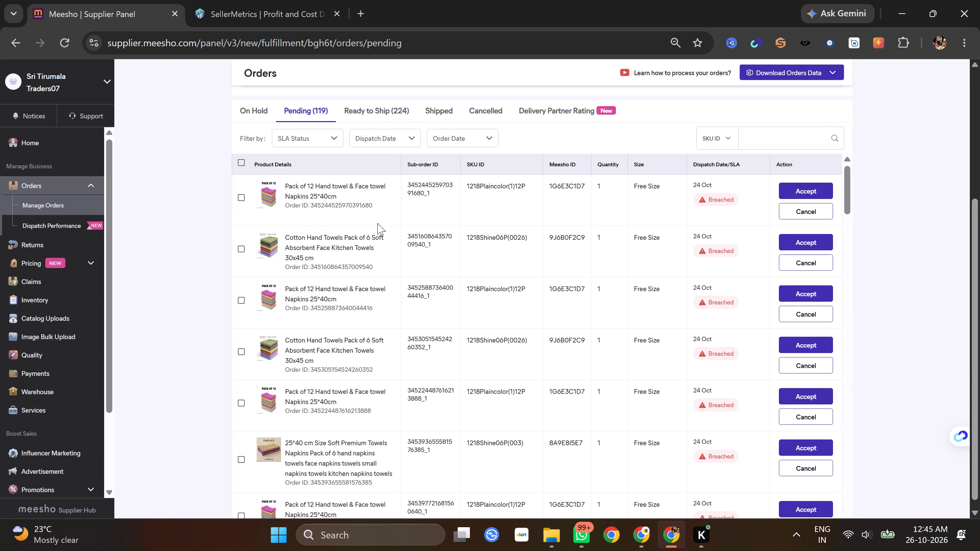
scroll(375, 226, "down", 1)
scroll(555, 374, "down", 3)
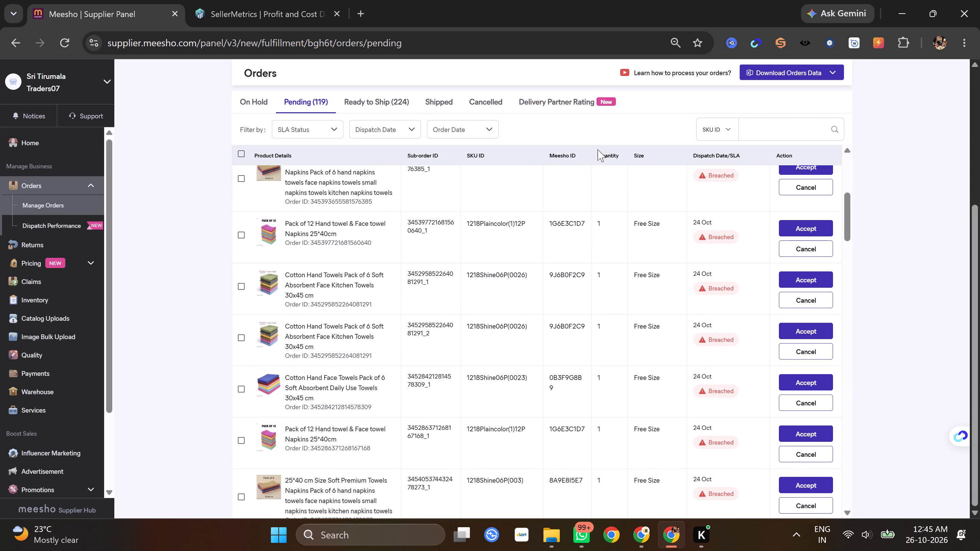
scroll(558, 138, "down", 1)
Select the first seven orders in the Ready to Ship list and generate their shipping labels.
left_click(379, 90)
left_click(387, 102)
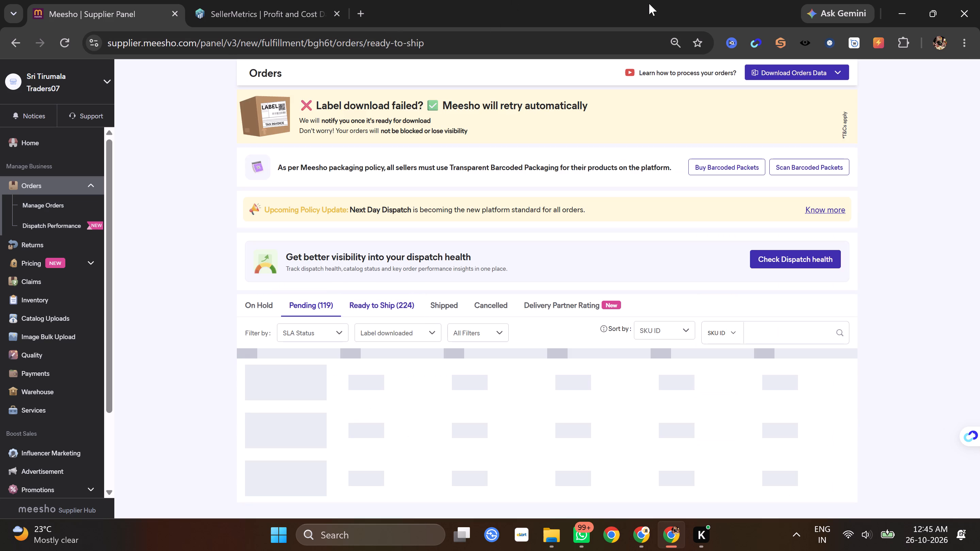
scroll(623, 143, "down", 4)
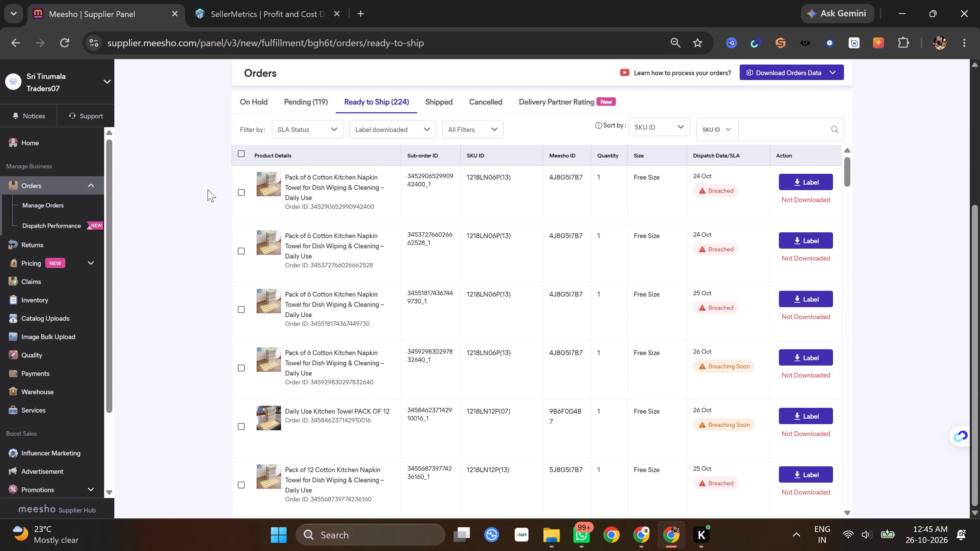
scroll(561, 128, "down", 1)
left_click(245, 194)
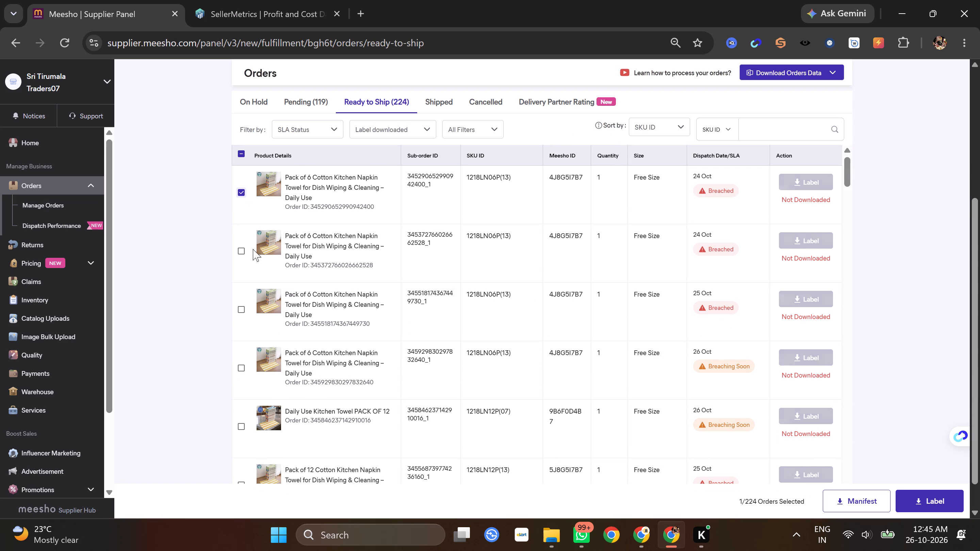
left_click(241, 251)
left_click(239, 305)
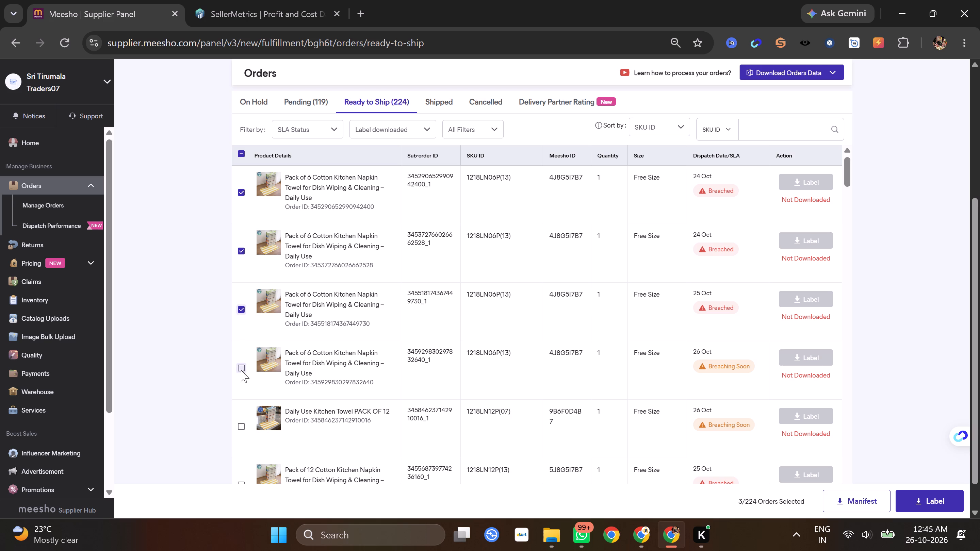
left_click(239, 367)
scroll(476, 302, "down", 2)
left_click(238, 287)
left_click(241, 350)
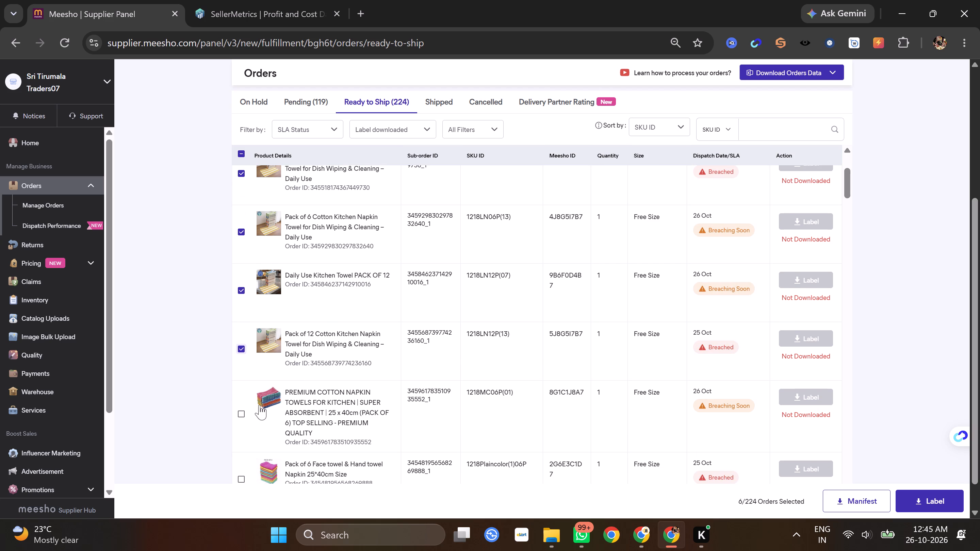
left_click(241, 414)
scroll(510, 316, "down", 2)
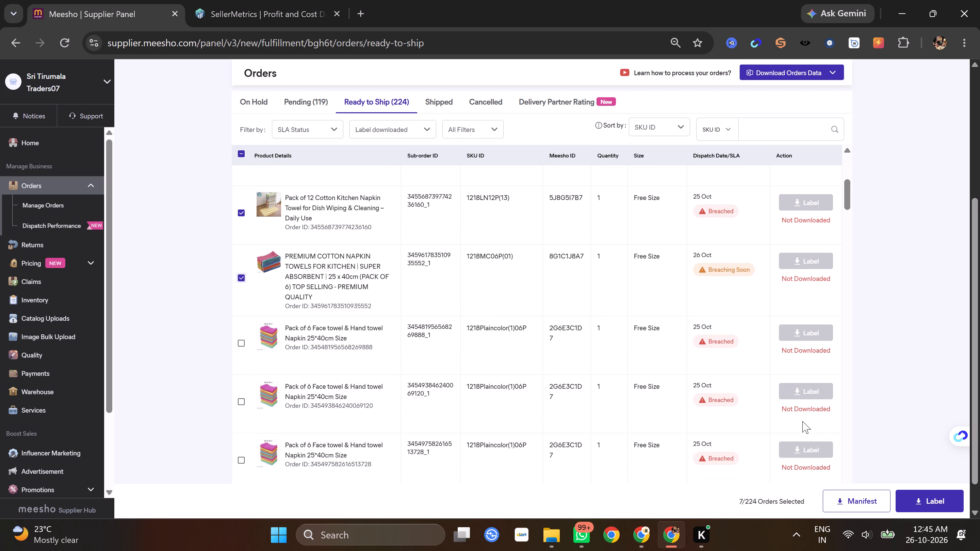
left_click(932, 504)
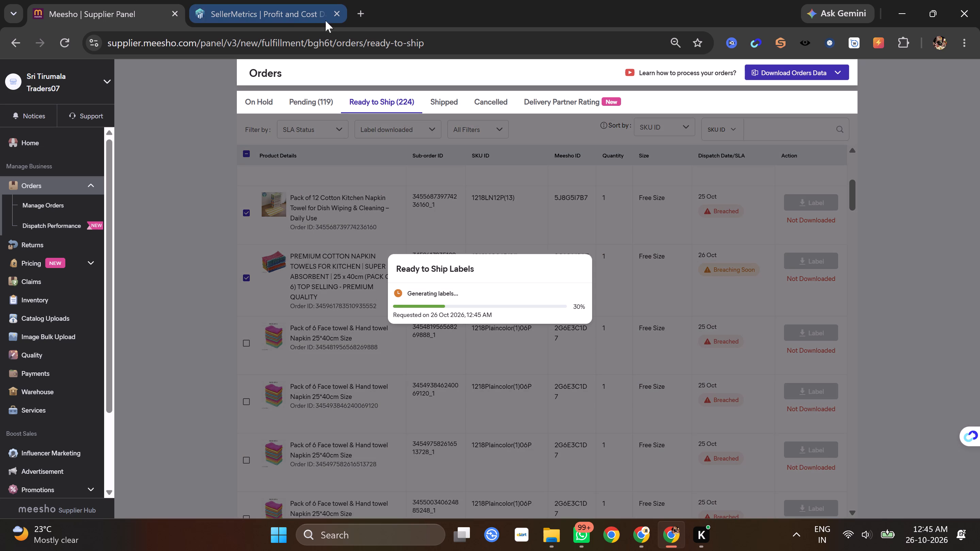
Open the Meesho label sorter from the E-comm Tools shortcut in a new tab and close the SellerMetrics tab.
left_click(367, 12)
left_click(339, 15)
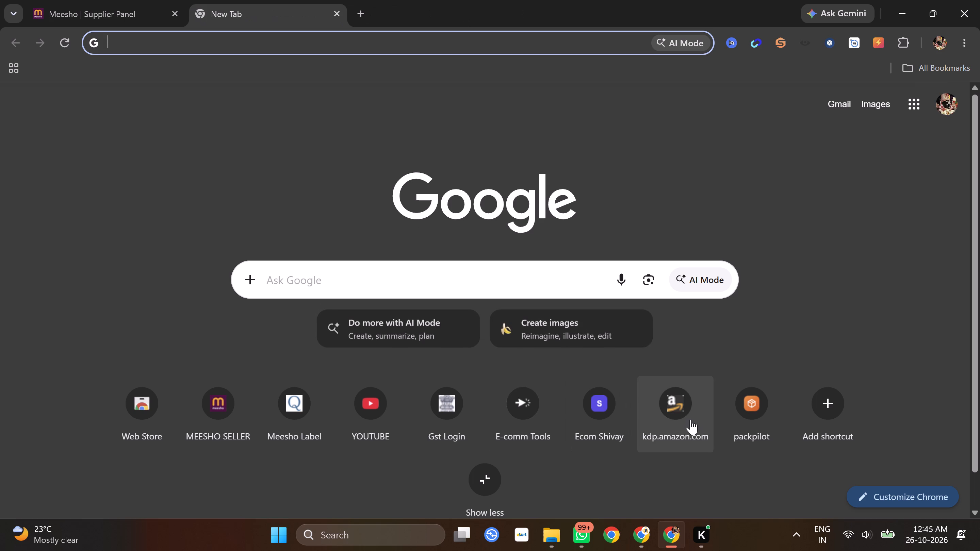
left_click(542, 409)
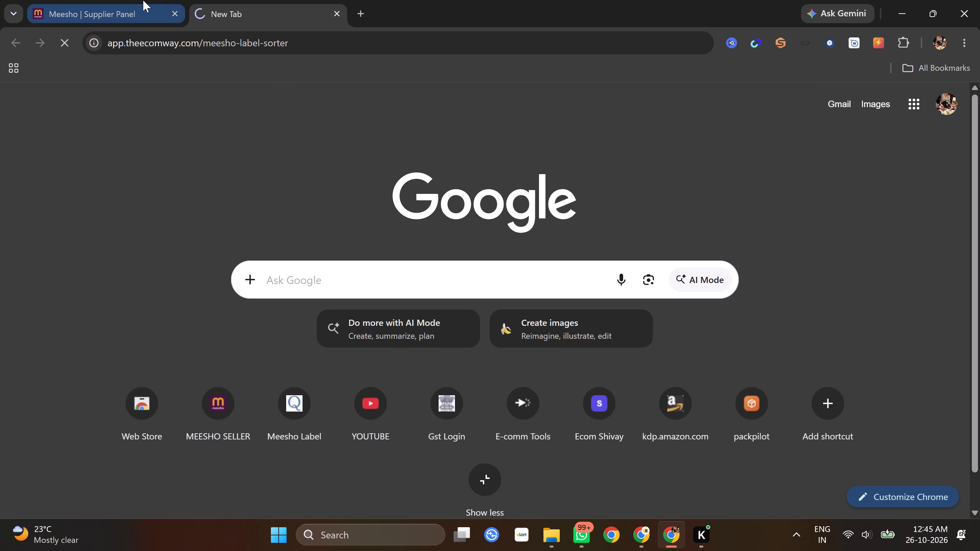
Return to the Meesho orders page, download the generated labels PDF, and close the Acrobat window that shows it.
left_click(141, 0)
left_click(433, 331)
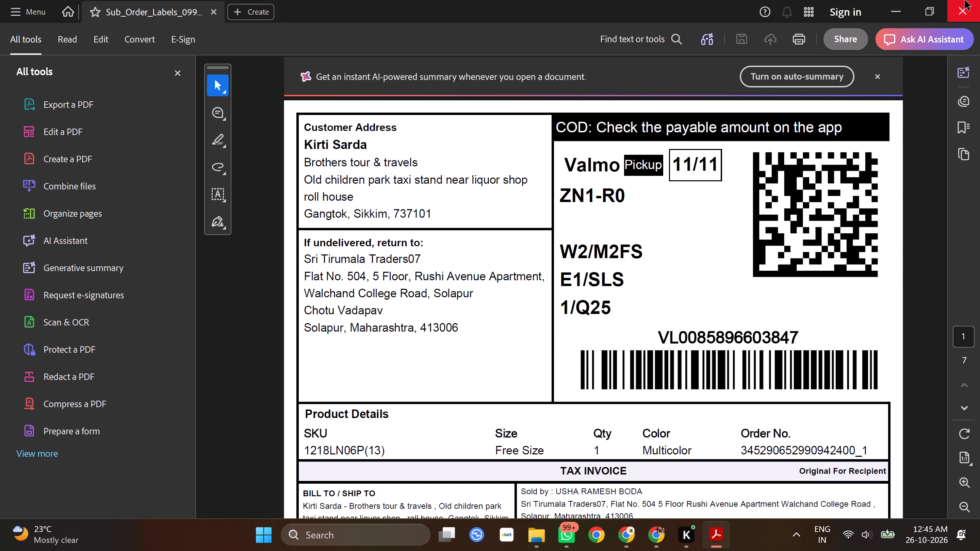
left_click(965, 0)
Upload the newly downloaded Sub_Order_Labels PDF to the Meesho Shipping Label Sorter.
left_click(290, 0)
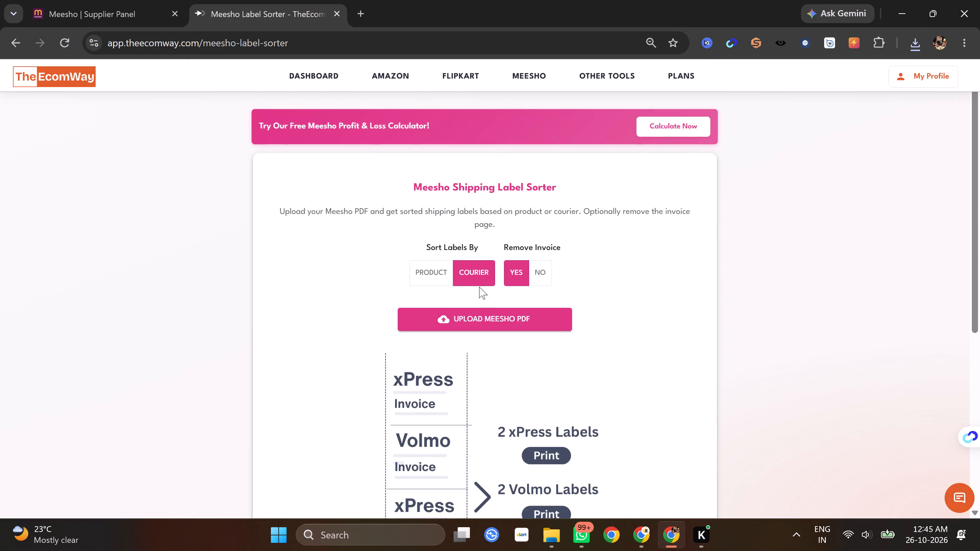
left_click(479, 321)
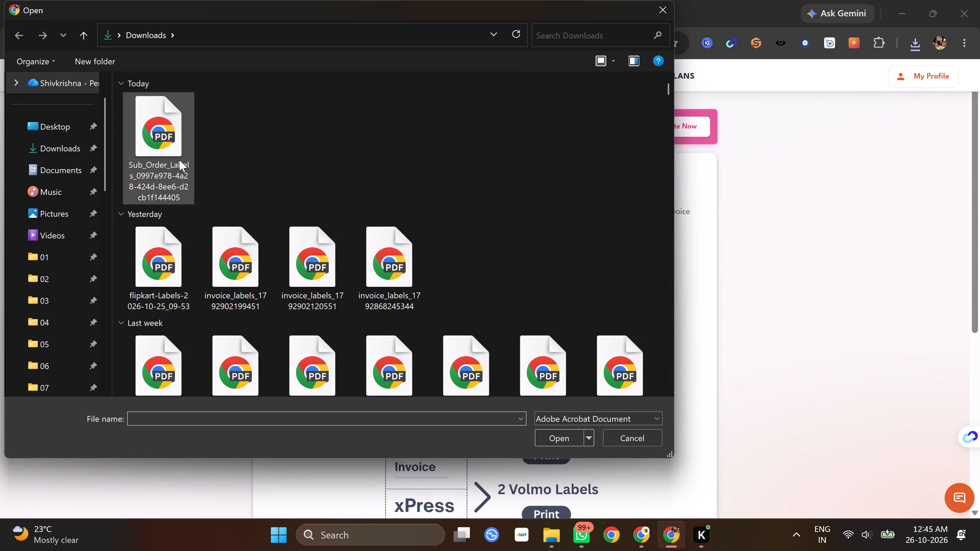
left_click(174, 156)
left_click(552, 437)
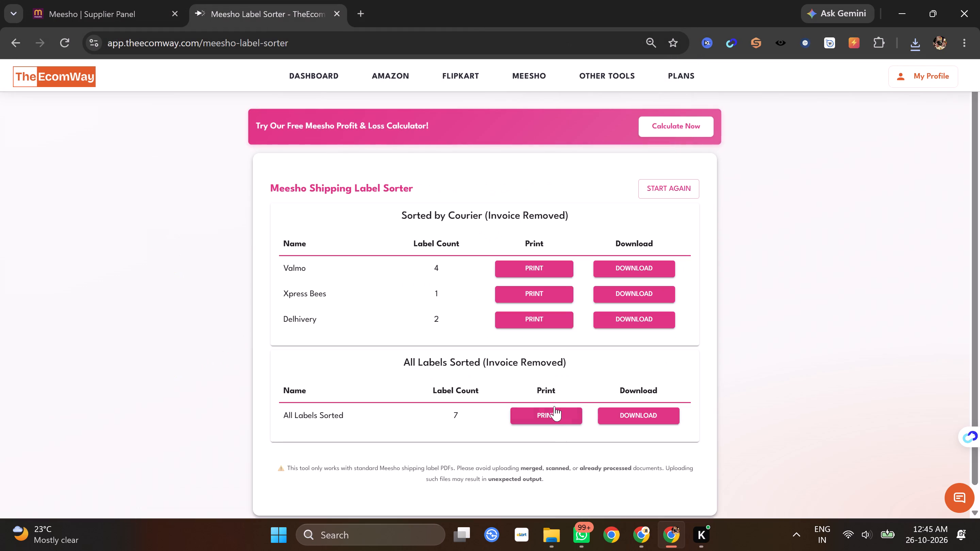
Download the combined All Labels Sorted PDF and close the Acrobat window that shows it.
left_click(651, 417)
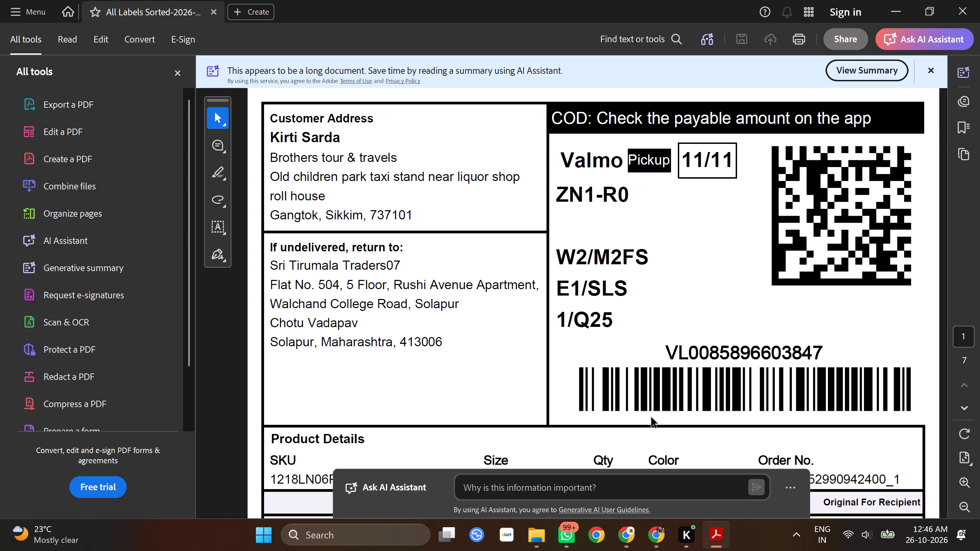
left_click(971, 0)
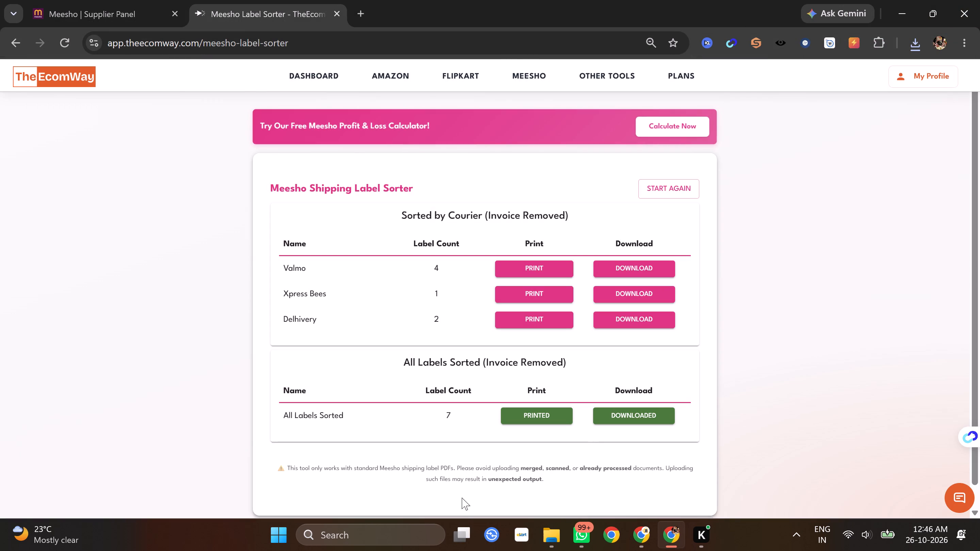
View the original Sub_Order_Labels PDF from the Downloads folder and close its browser window.
left_click(542, 542)
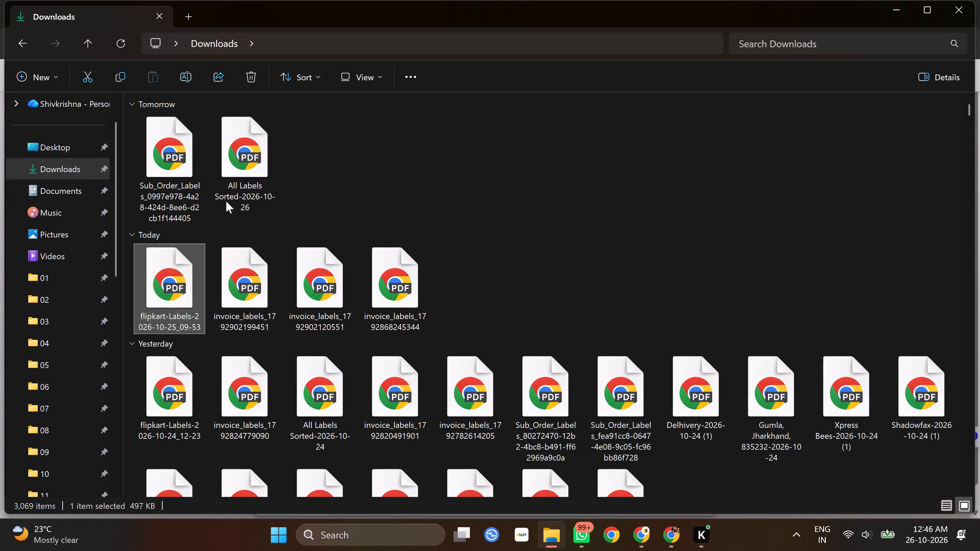
double_click(185, 177)
left_click(963, 4)
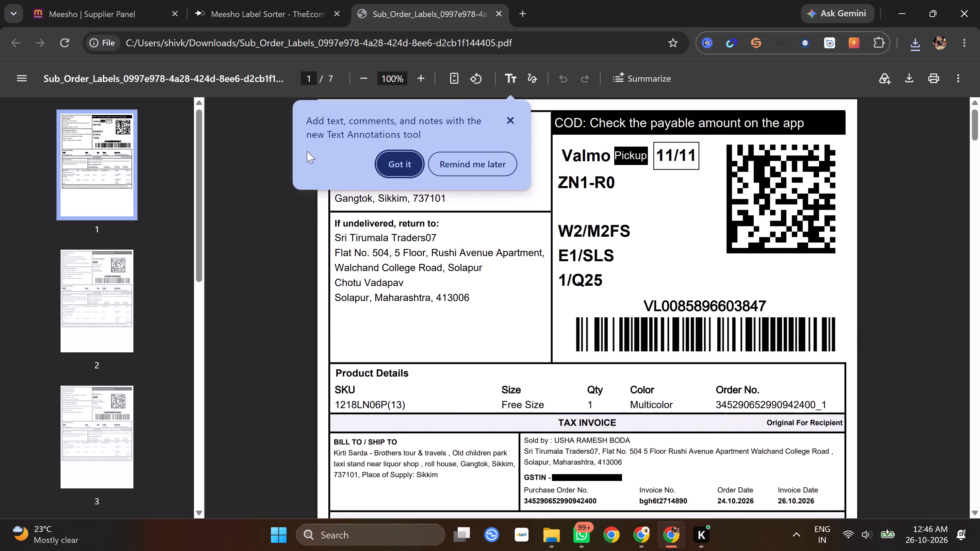
Open the All Labels Sorted-2026-10-26 PDF from the Downloads folder and print it.
double_click(264, 167)
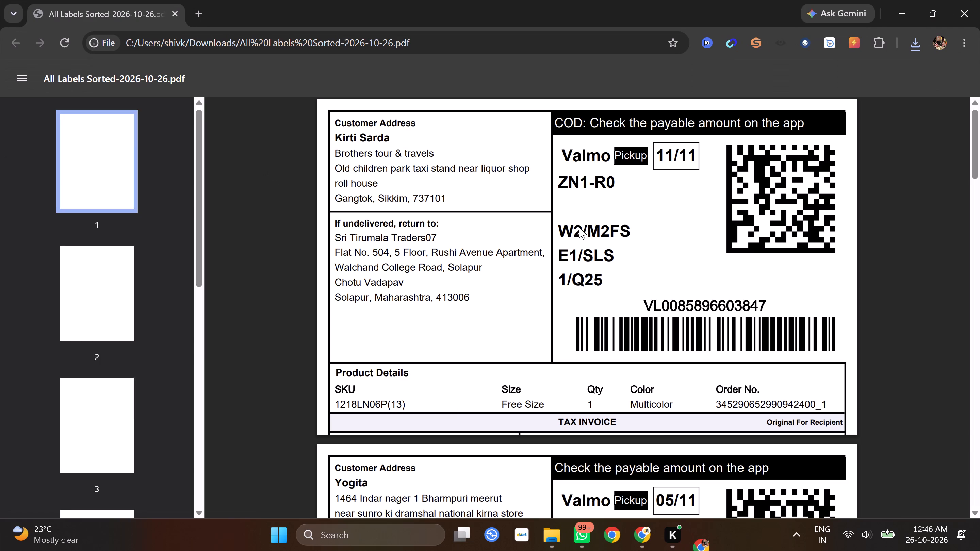
left_click(934, 77)
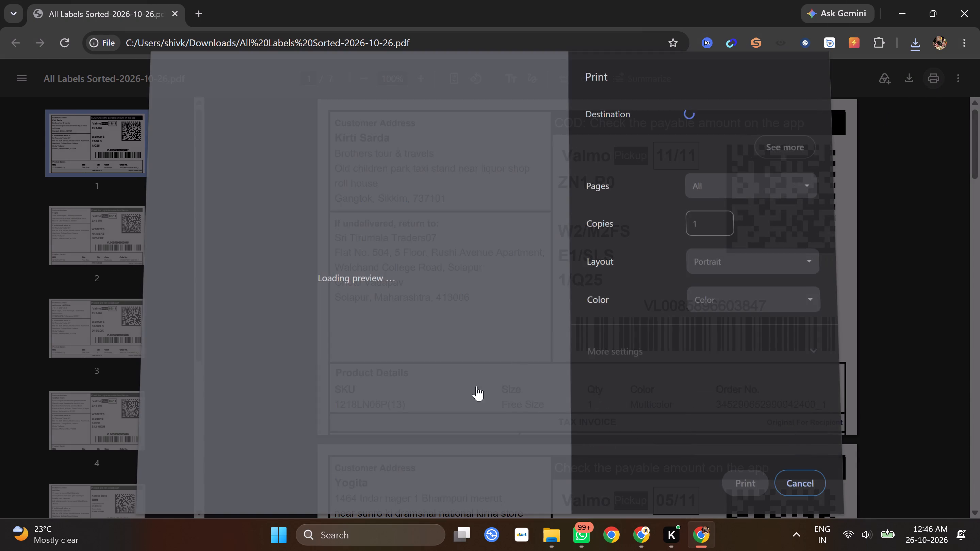
left_click(758, 477)
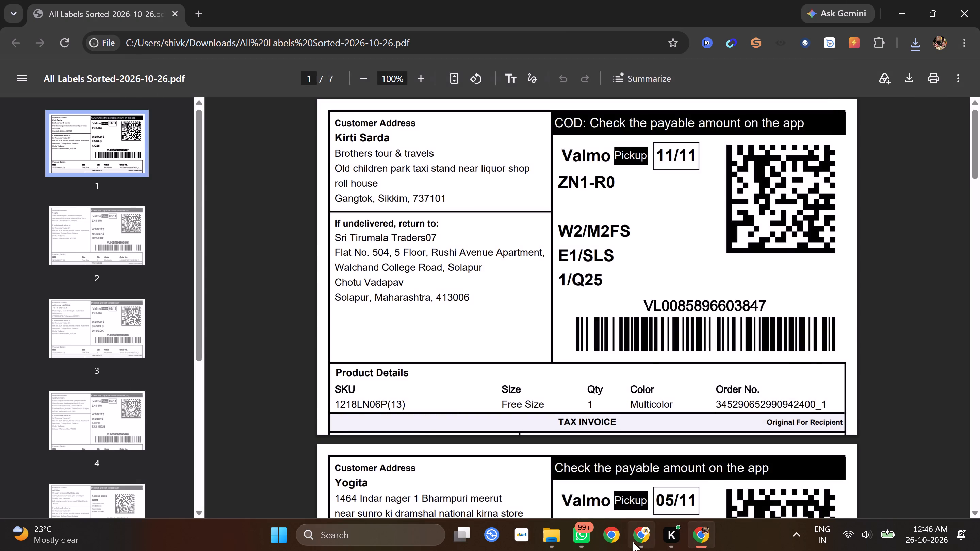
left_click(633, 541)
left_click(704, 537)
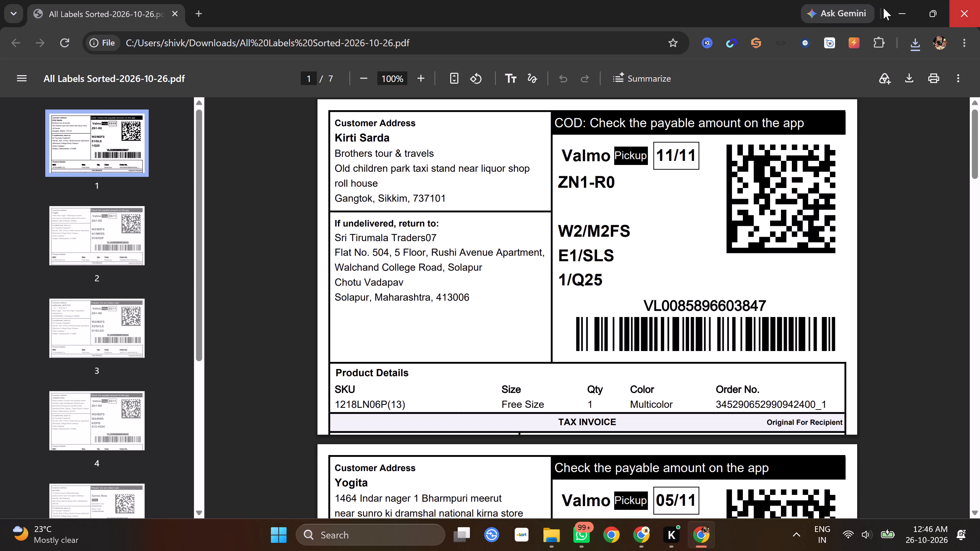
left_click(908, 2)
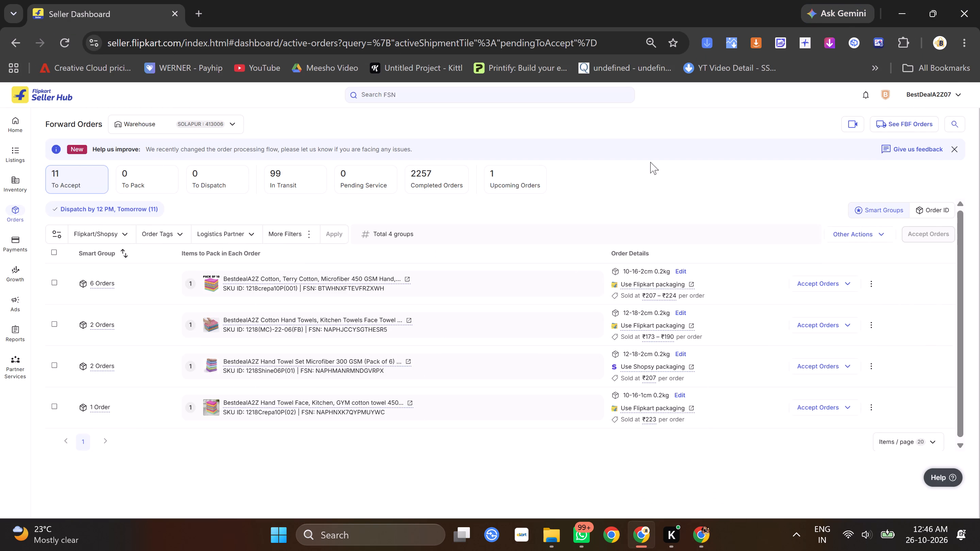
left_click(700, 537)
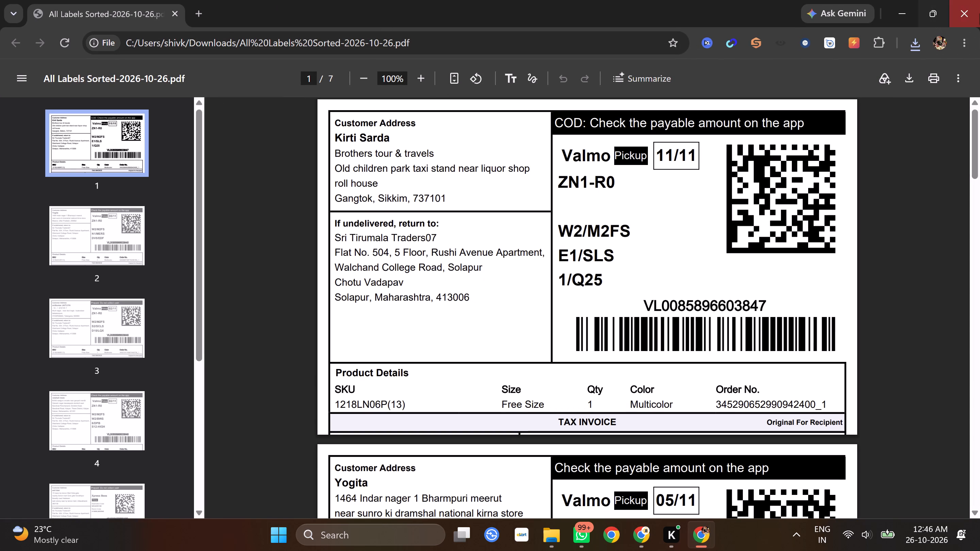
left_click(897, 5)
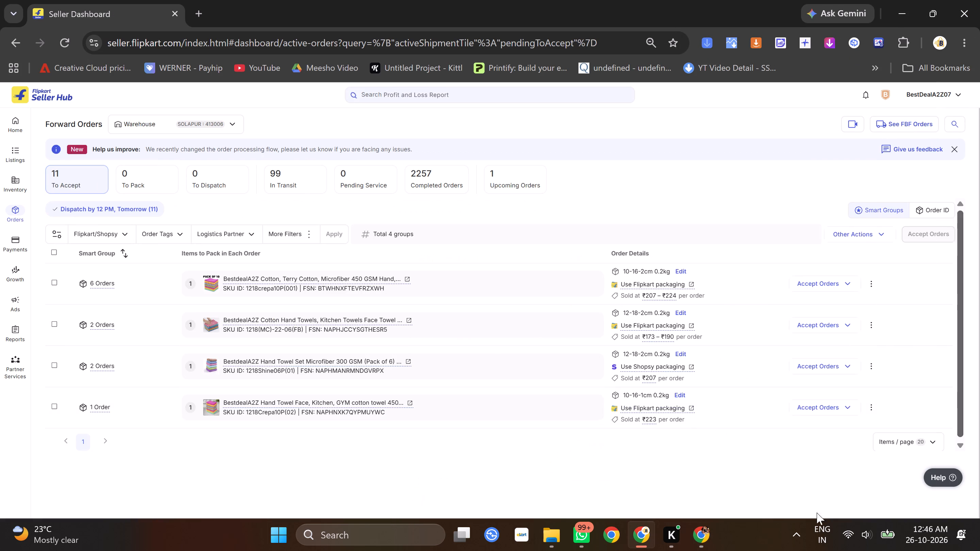
Reopen the Meesho supplier panel in a new tab, open its orders awaiting label download, and close the sorted labels PDF tab.
left_click(704, 541)
left_click(202, 16)
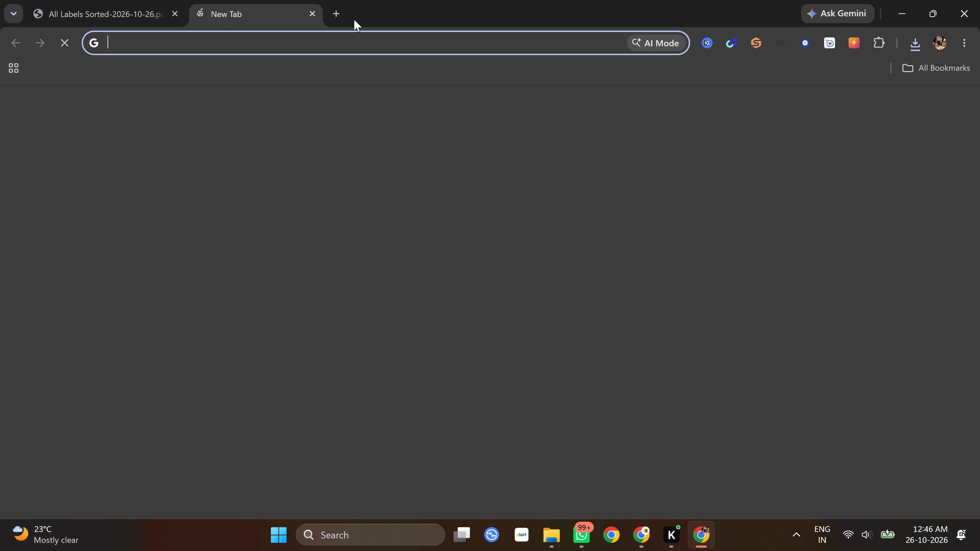
left_click(207, 415)
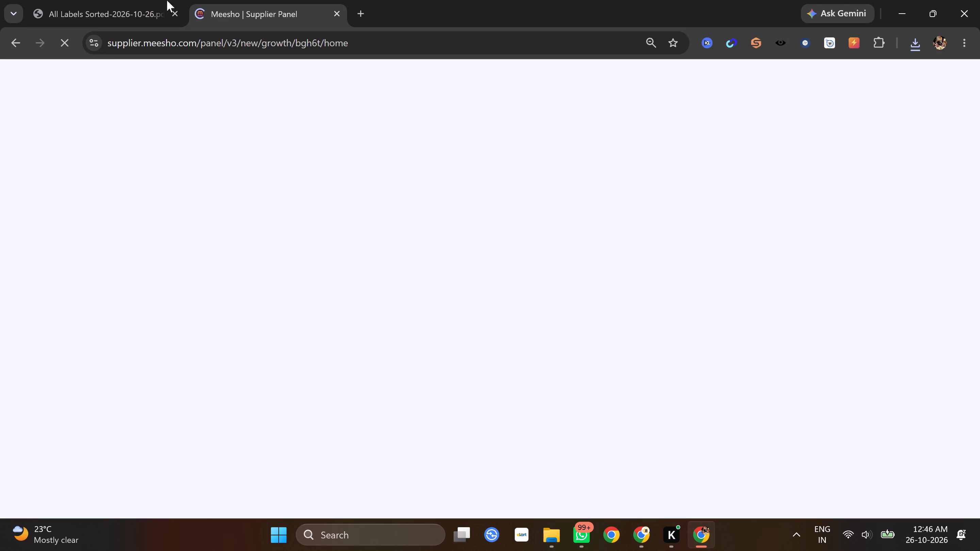
left_click(180, 16)
left_click(284, 10)
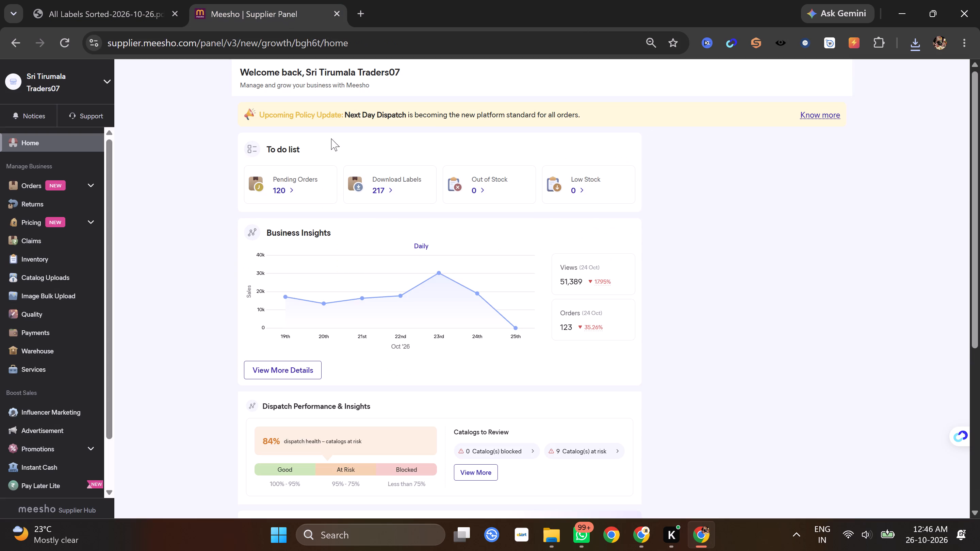
left_click(389, 183)
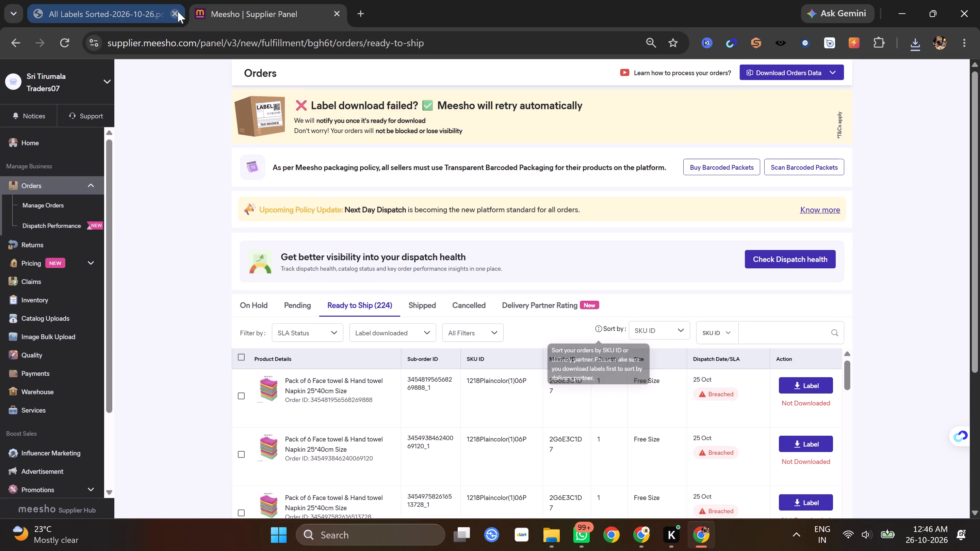
left_click(178, 11)
Select all Ready to Ship orders for SKU 1218Plaincolor(1)06P, the Pack of 6 face towels, with the 25 Oct dispatch date.
scroll(545, 249, "down", 2)
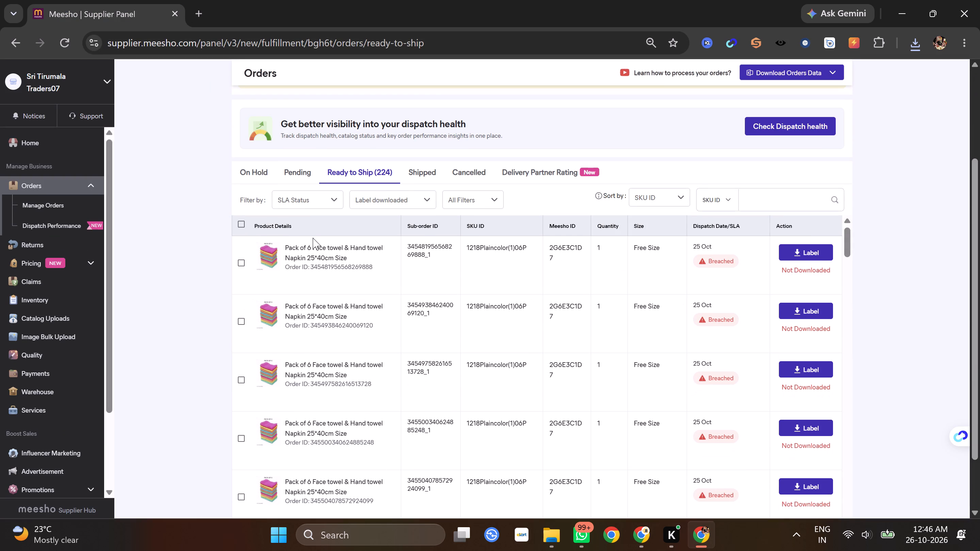
left_click(240, 257)
left_click(244, 319)
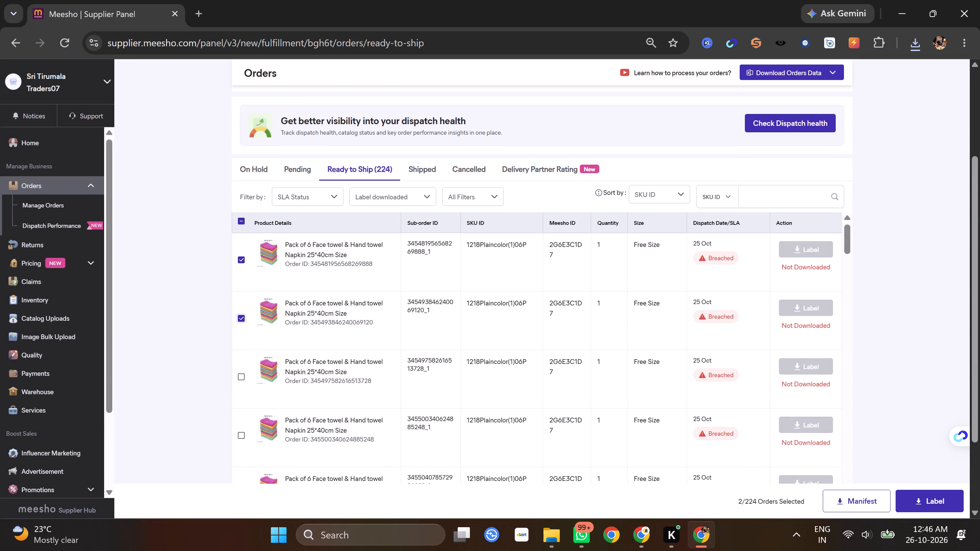
scroll(459, 191, "down", 3)
scroll(911, 222, "down", 3)
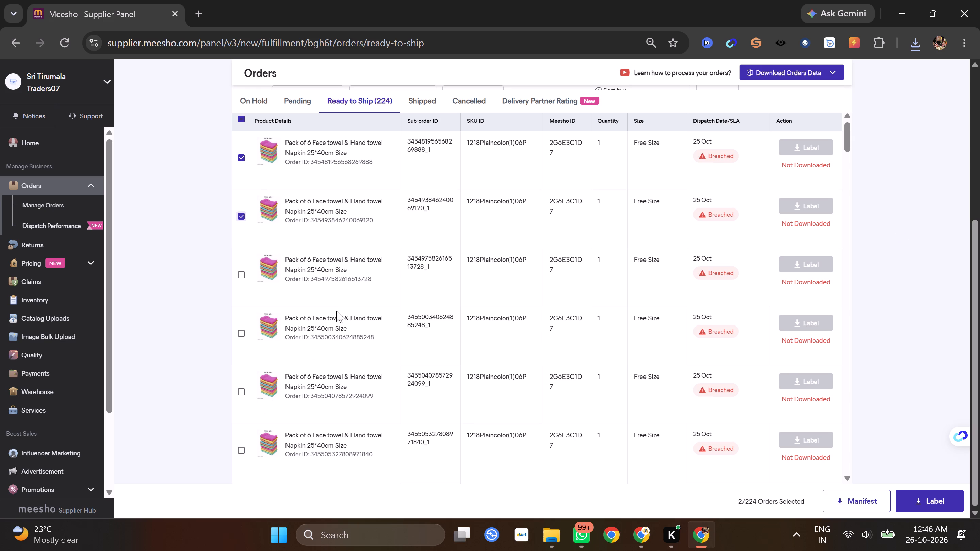
left_click(244, 272)
left_click(240, 337)
left_click(245, 396)
scroll(434, 309, "down", 3)
left_click(244, 243)
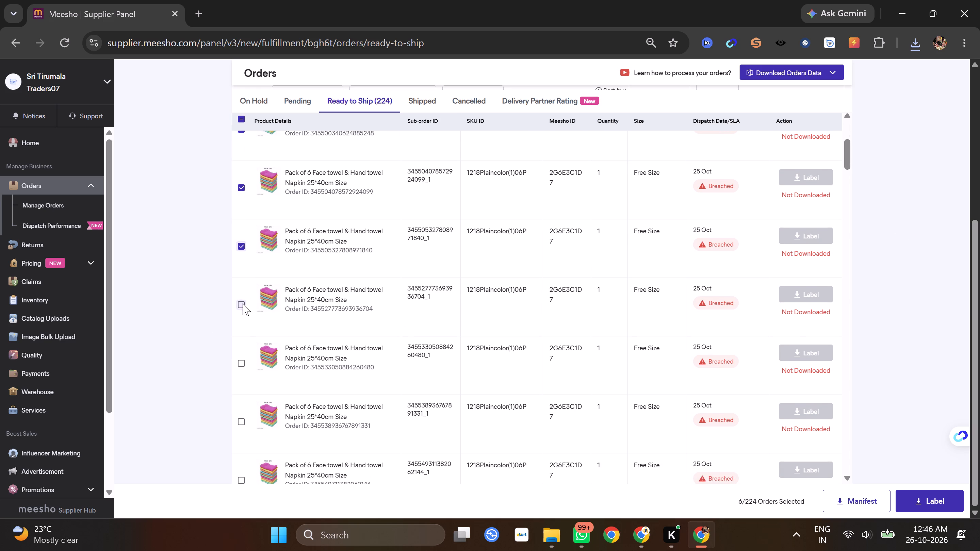
left_click(243, 303)
left_click(238, 364)
left_click(239, 422)
left_click(245, 481)
scroll(511, 272, "down", 3)
left_click(242, 334)
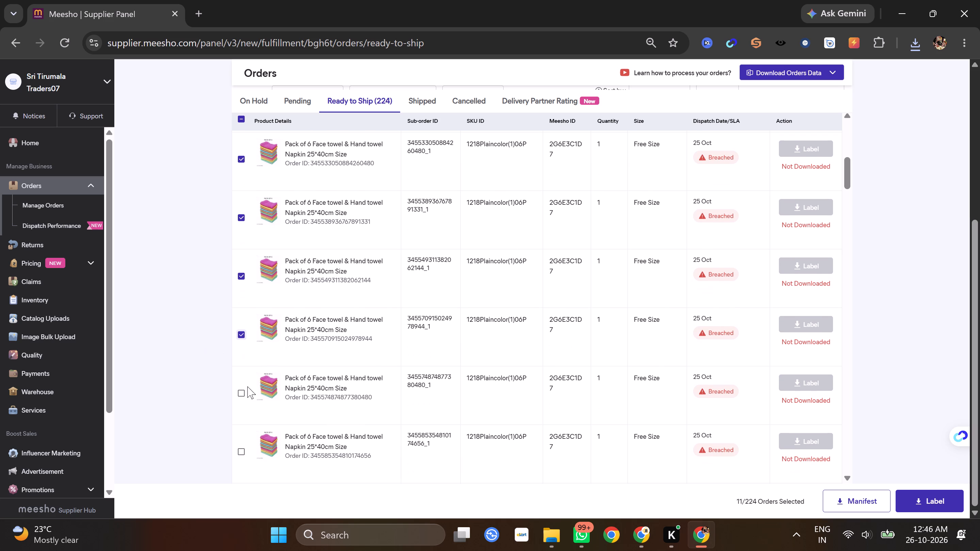
left_click(243, 396)
left_click(238, 451)
scroll(412, 272, "down", 2)
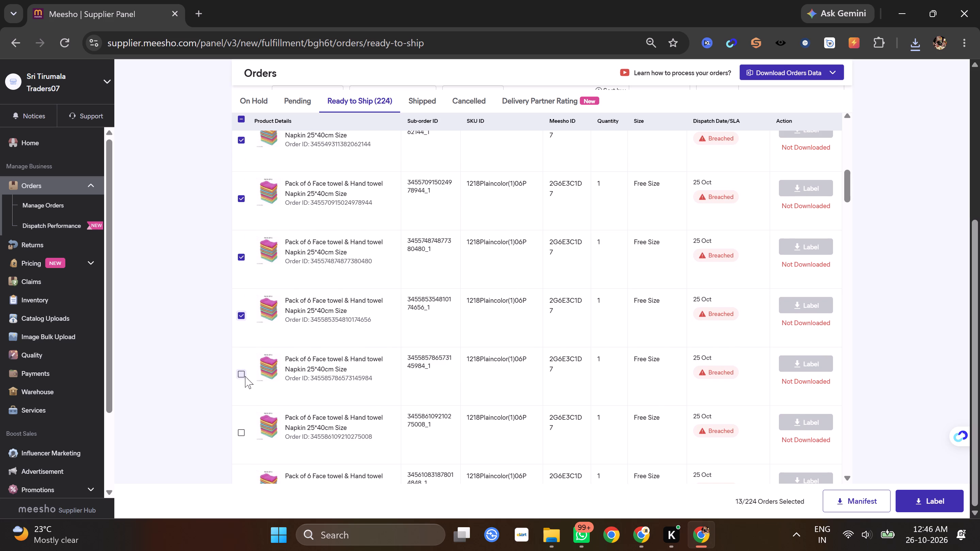
left_click(243, 370)
left_click_drag(240, 435, 244, 435)
scroll(388, 323, "down", 3)
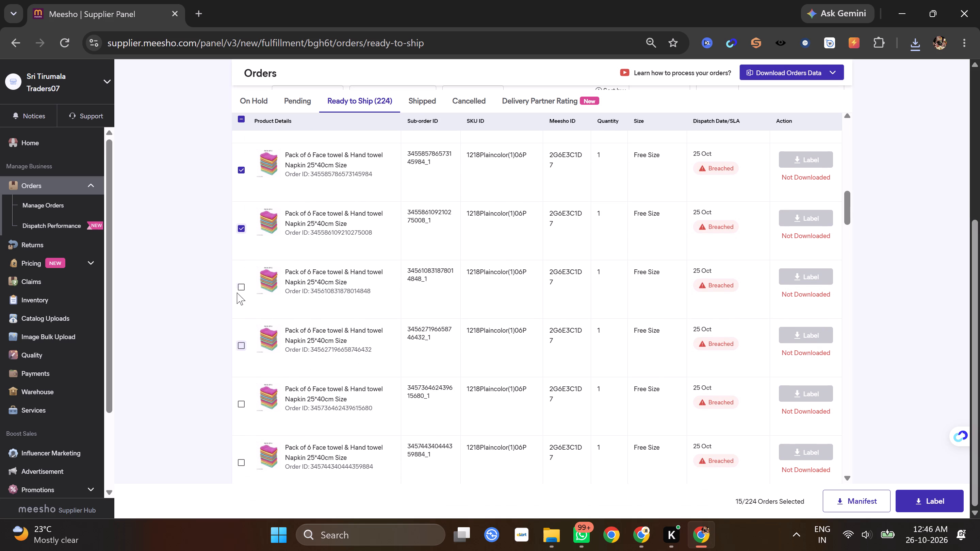
left_click(241, 287)
left_click(240, 347)
left_click(246, 405)
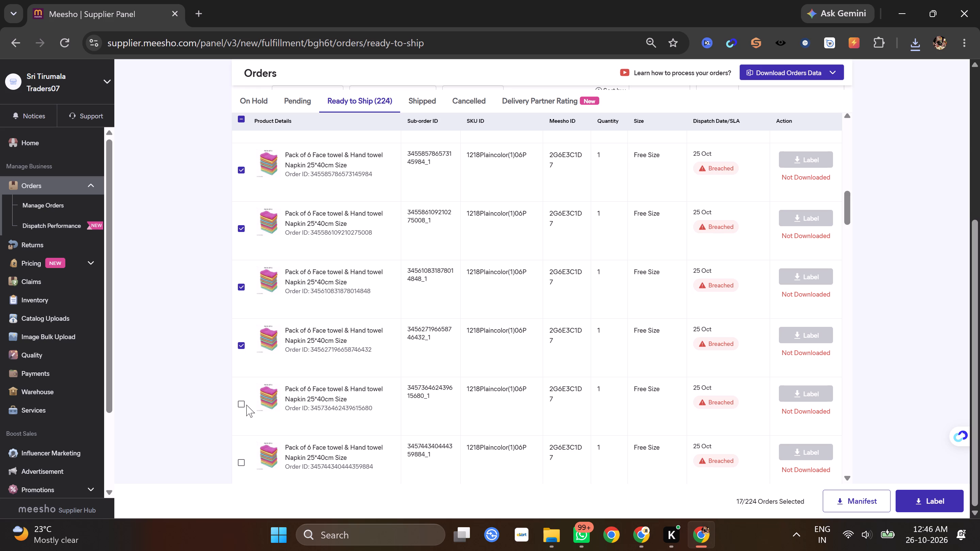
left_click(242, 406)
left_click(241, 465)
scroll(318, 361, "down", 4)
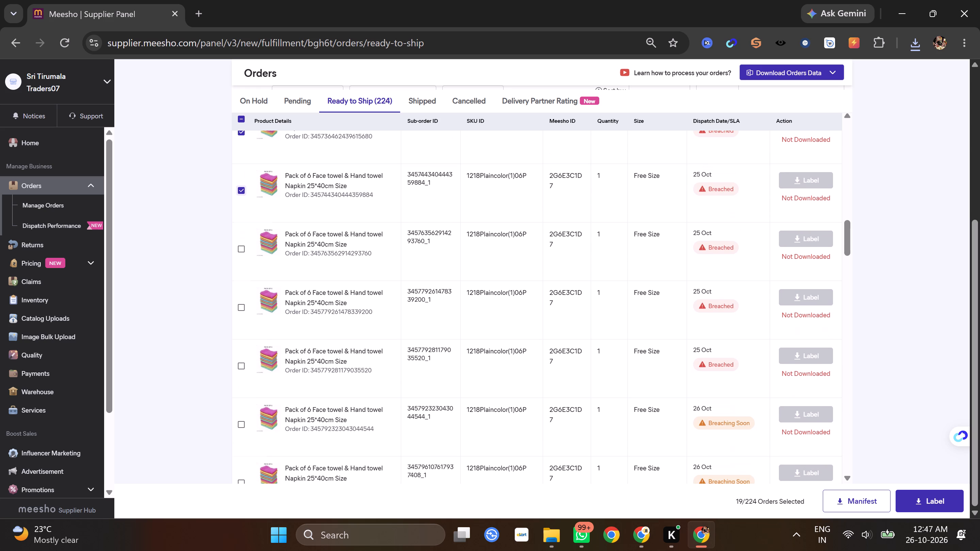
left_click(239, 252)
left_click(243, 312)
left_click(239, 365)
Add all SKU 1218Plaincolor(1)06P orders with the 26 Oct dispatch date to the selection.
left_click(238, 426)
scroll(341, 325, "down", 3)
left_click(241, 282)
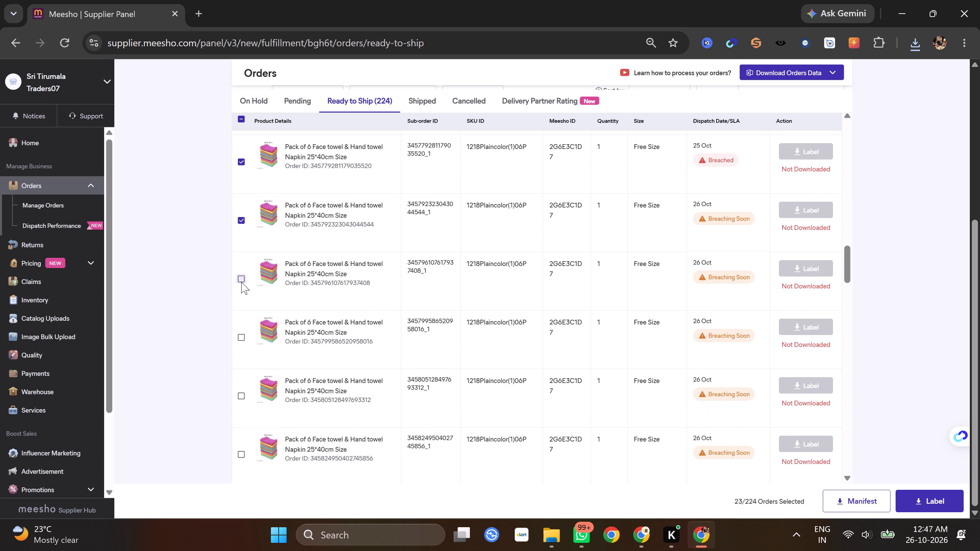
left_click(239, 340)
left_click(243, 394)
scroll(326, 318, "down", 3)
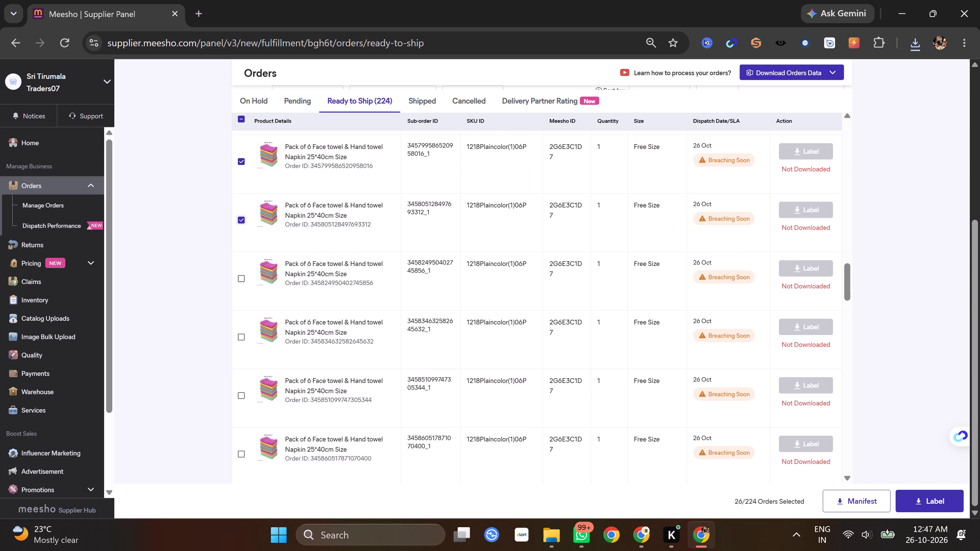
left_click(239, 254)
left_click(243, 311)
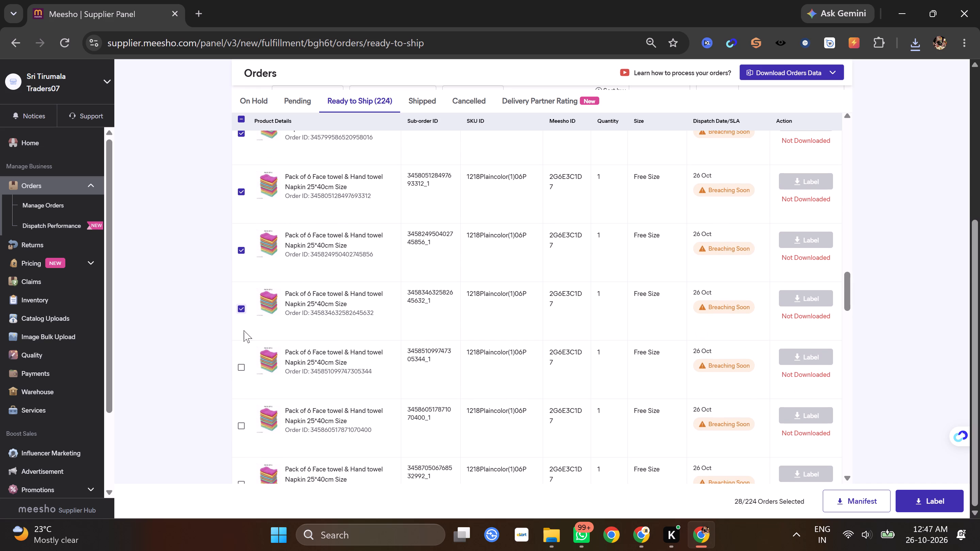
left_click(239, 365)
left_click(240, 425)
scroll(294, 355, "down", 3)
left_click(244, 281)
left_click(244, 338)
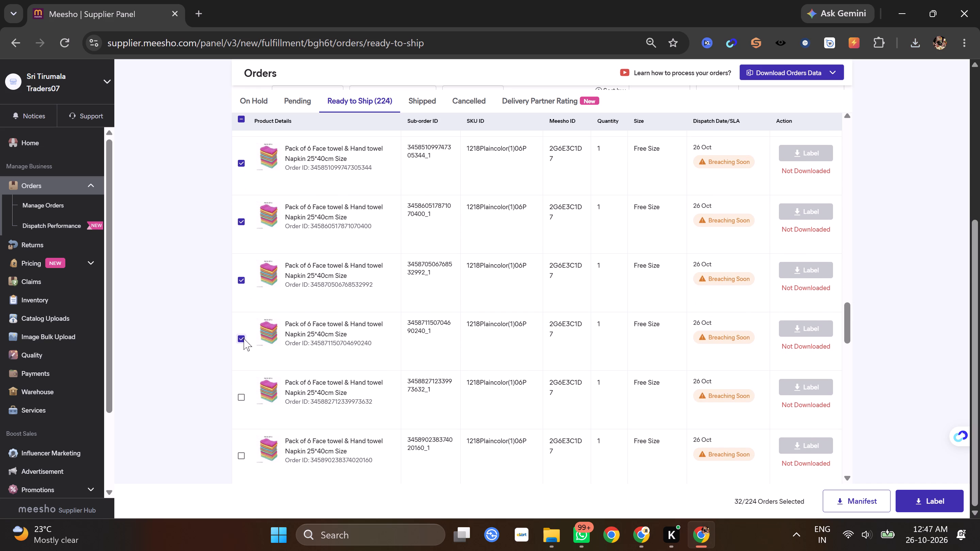
left_click(240, 395)
scroll(399, 313, "down", 1)
left_click(243, 390)
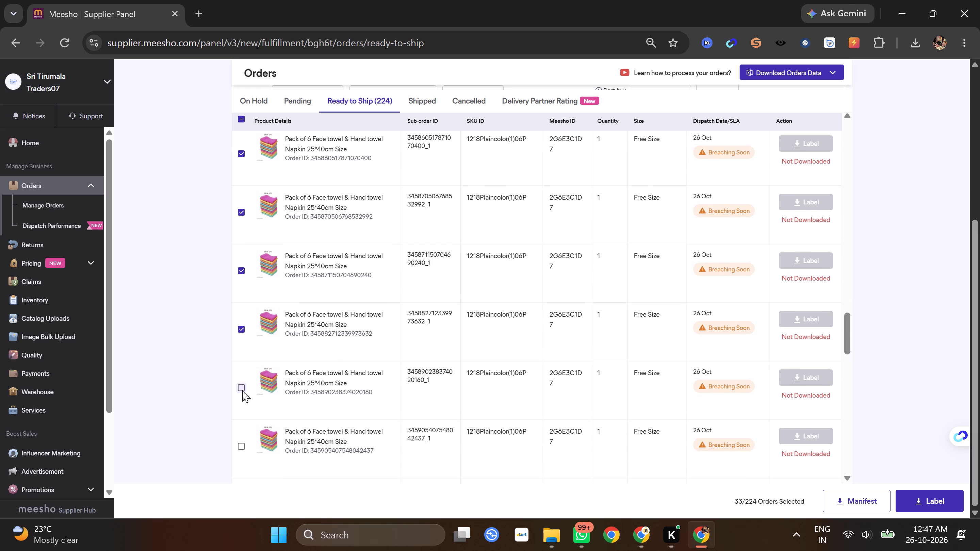
left_click(239, 443)
scroll(361, 308, "down", 3)
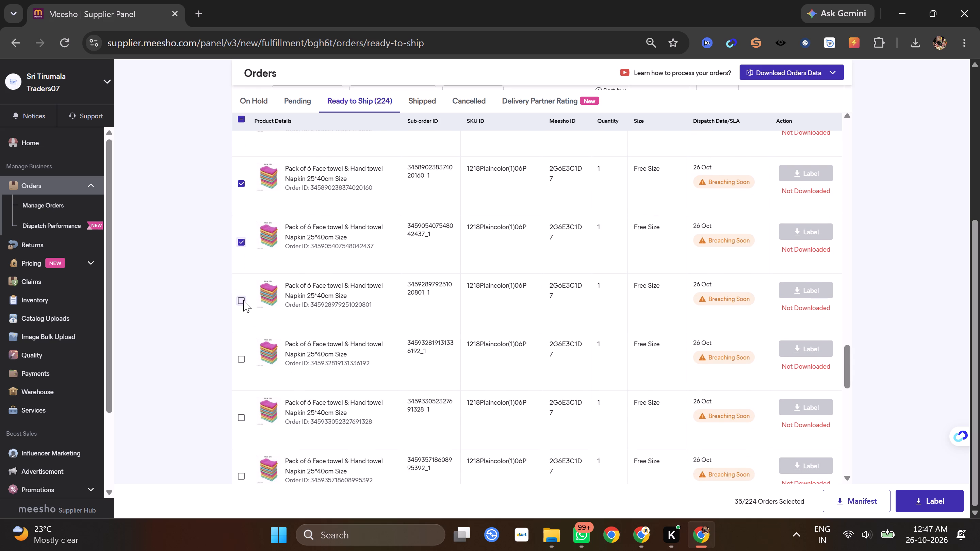
left_click(243, 300)
left_click(239, 360)
left_click(241, 416)
scroll(334, 303, "down", 3)
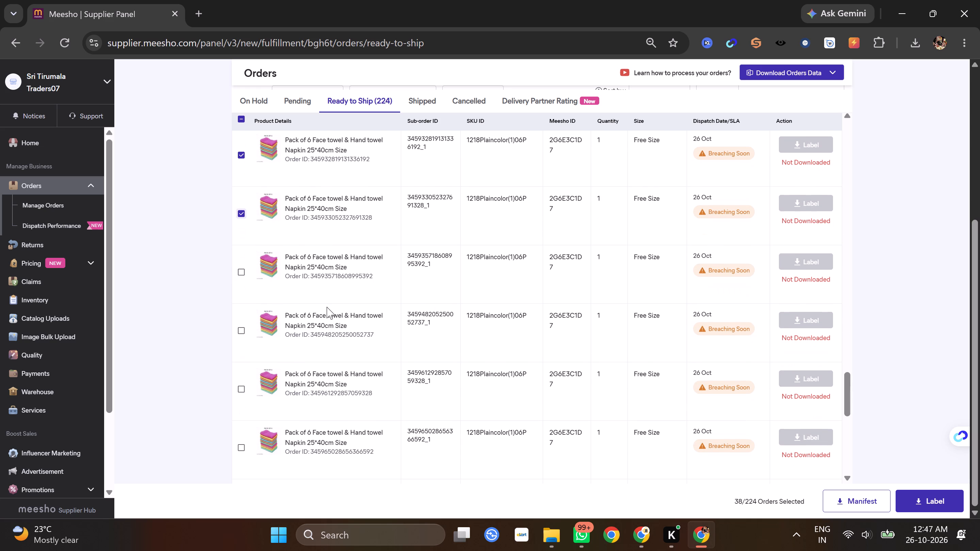
left_click(239, 273)
left_click(238, 333)
left_click(239, 386)
scroll(298, 308, "down", 3)
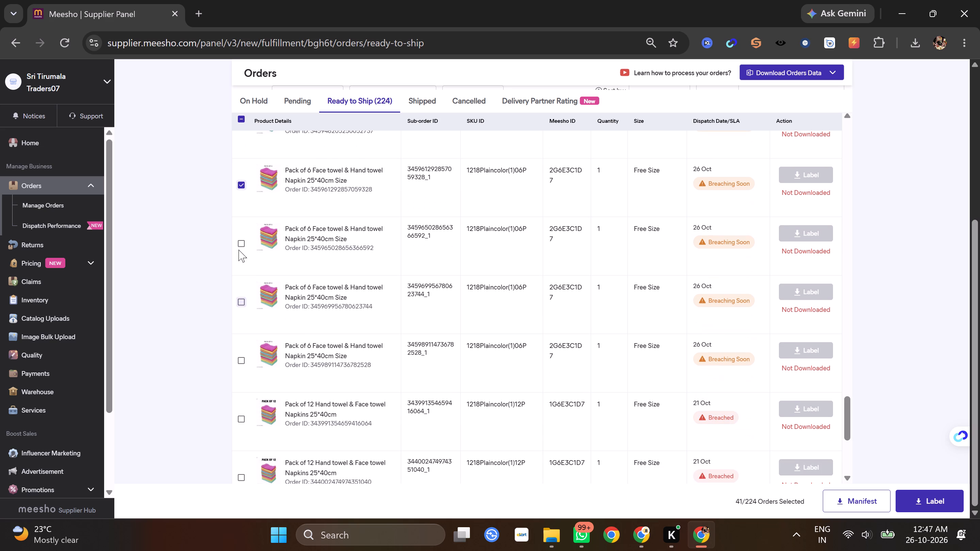
left_click(238, 245)
left_click(240, 306)
left_click(238, 363)
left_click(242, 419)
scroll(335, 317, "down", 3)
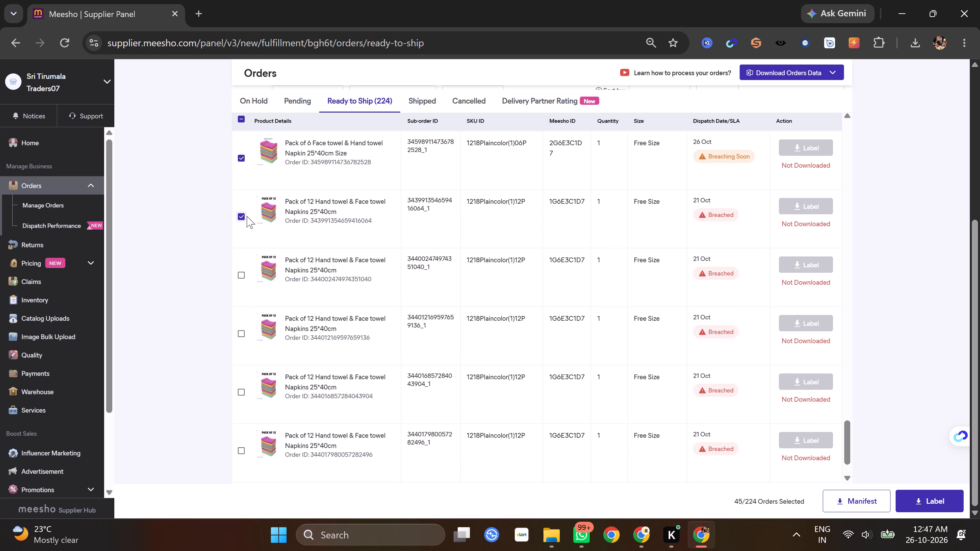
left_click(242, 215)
Look through the SKU 1218Plaincolor(1)12P Pack of 12 orders to find where the next Pack of 6 SKU begins.
scroll(370, 189, "up", 1)
scroll(369, 191, "down", 3)
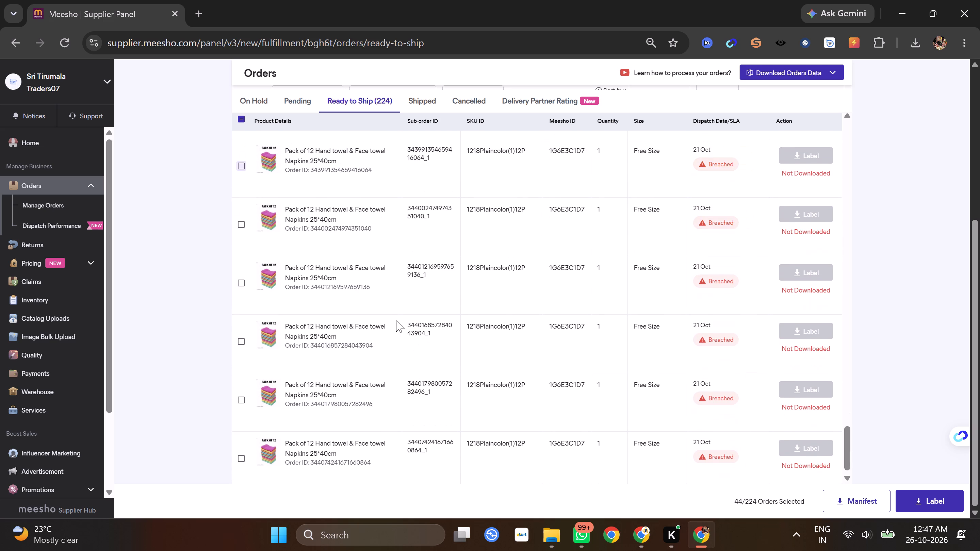
scroll(398, 320, "down", 20)
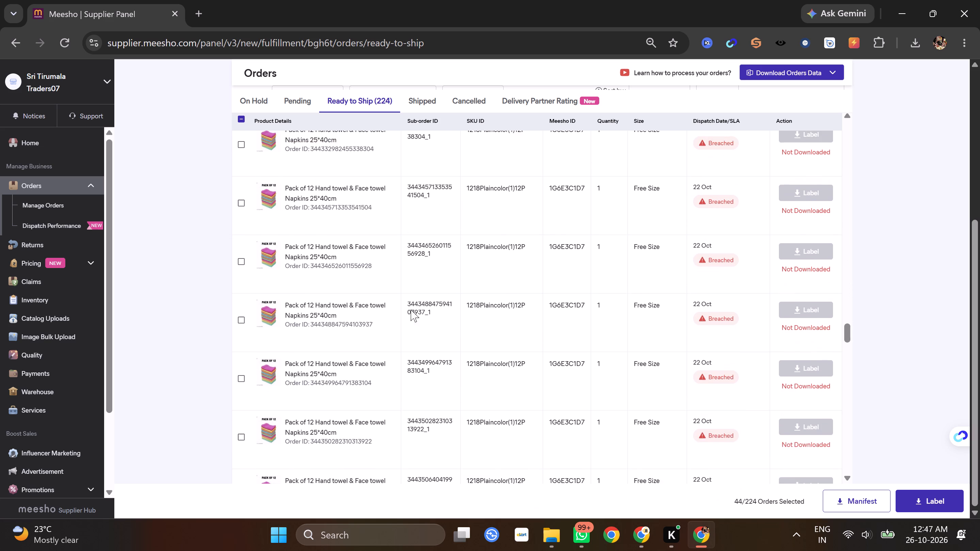
scroll(413, 305, "down", 15)
scroll(442, 279, "down", 8)
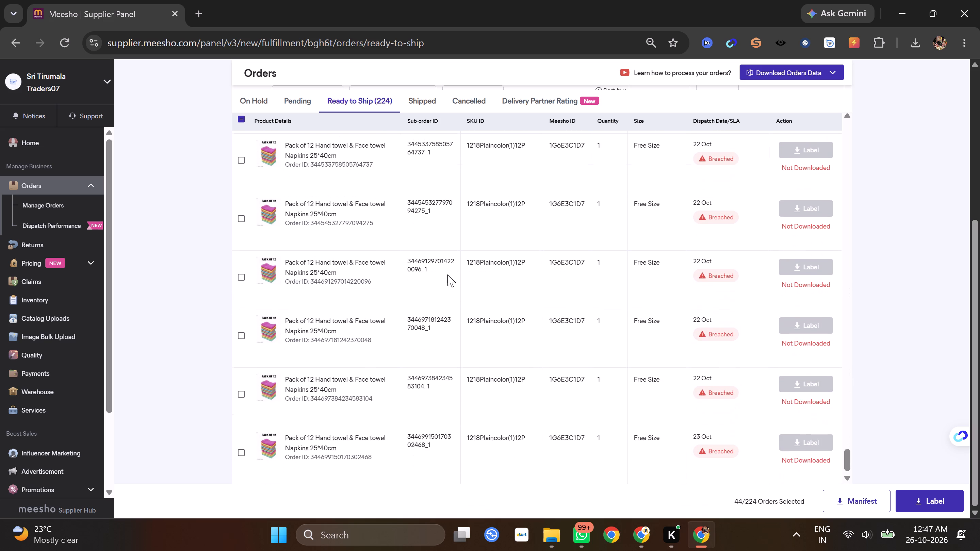
scroll(449, 274, "down", 5)
scroll(663, 267, "down", 10)
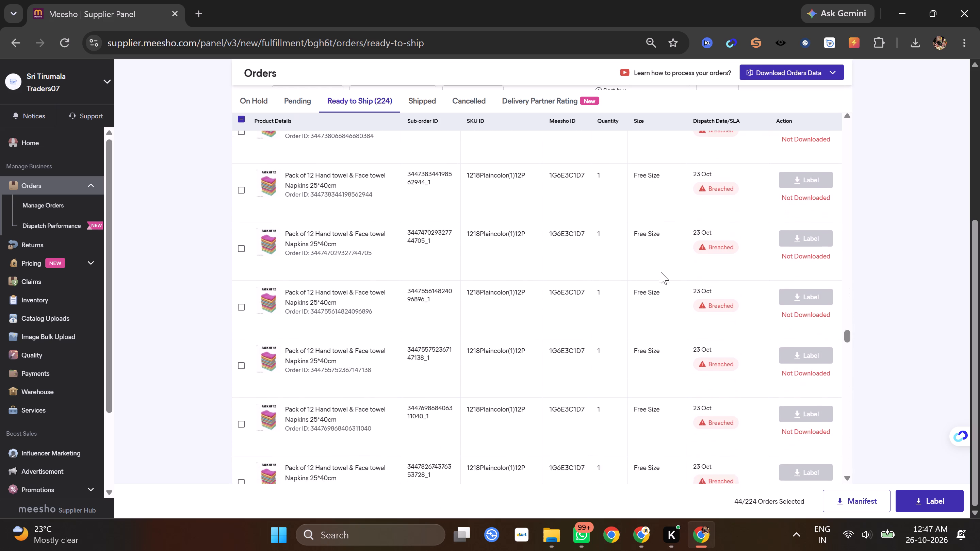
scroll(661, 272, "down", 18)
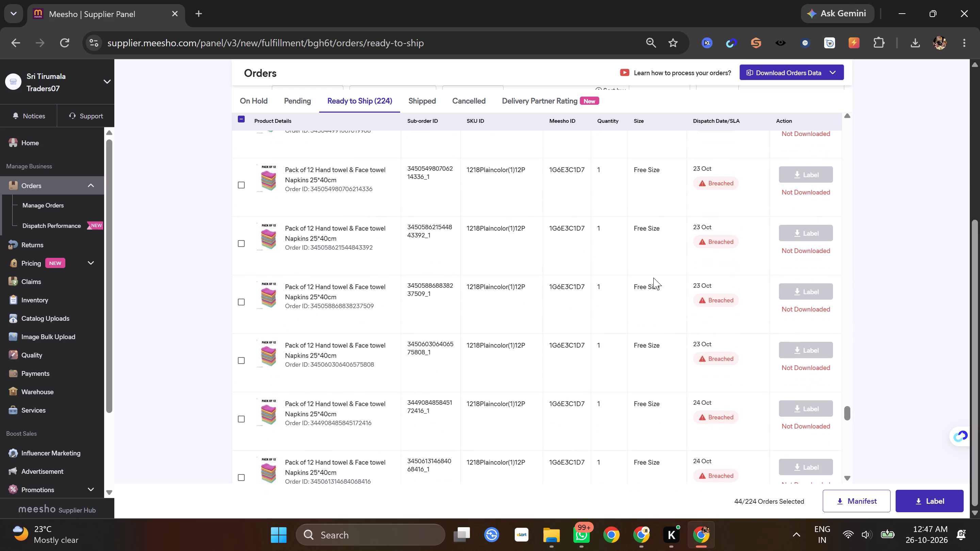
scroll(643, 259, "down", 2)
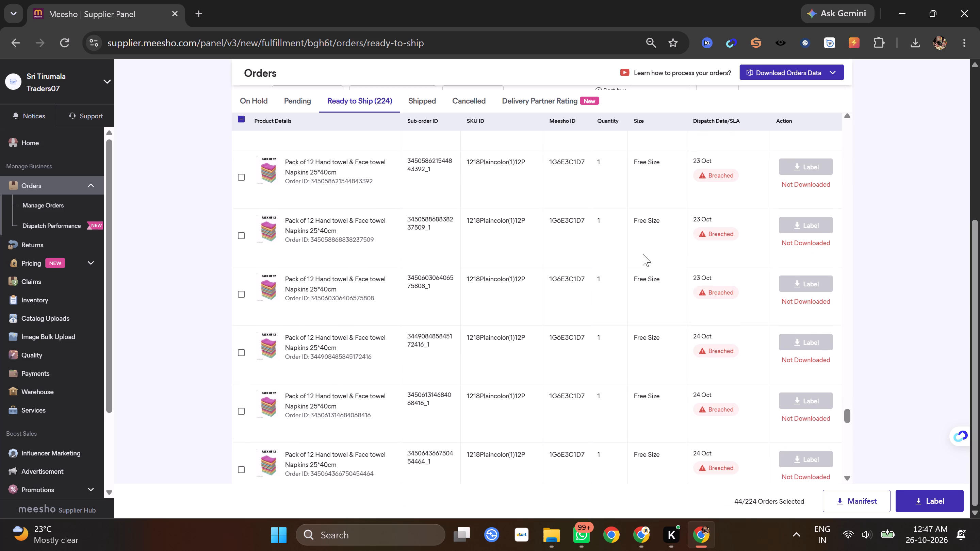
scroll(643, 254, "down", 15)
scroll(646, 258, "down", 8)
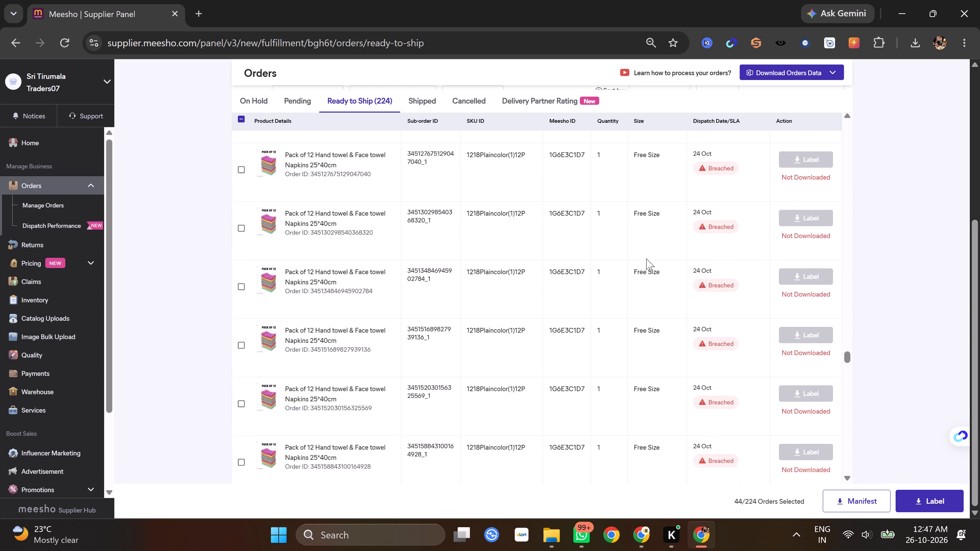
scroll(646, 258, "down", 12)
scroll(640, 304, "down", 2)
scroll(640, 305, "up", 1)
scroll(640, 305, "down", 6)
scroll(639, 298, "up", 2)
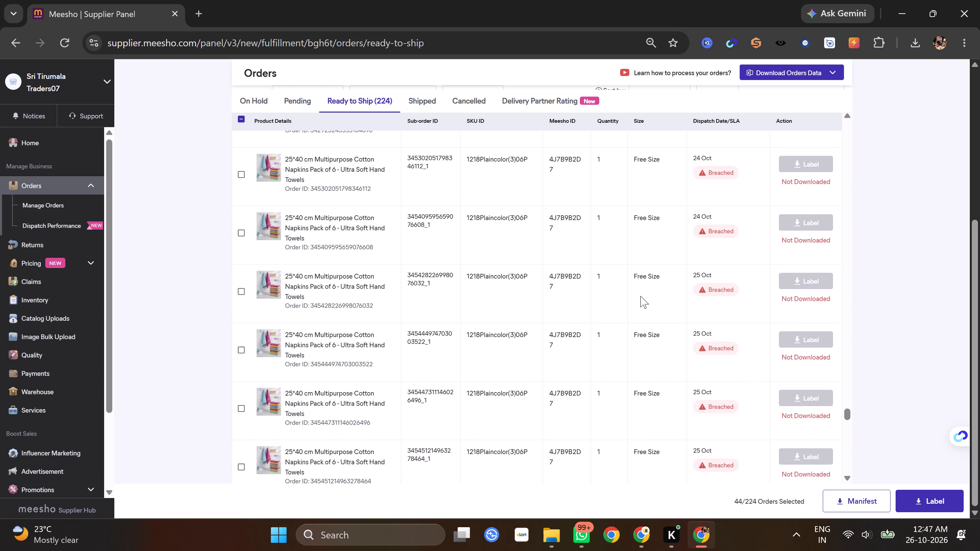
scroll(640, 296, "up", 1)
scroll(640, 296, "down", 1)
scroll(640, 296, "up", 5)
scroll(449, 277, "down", 2)
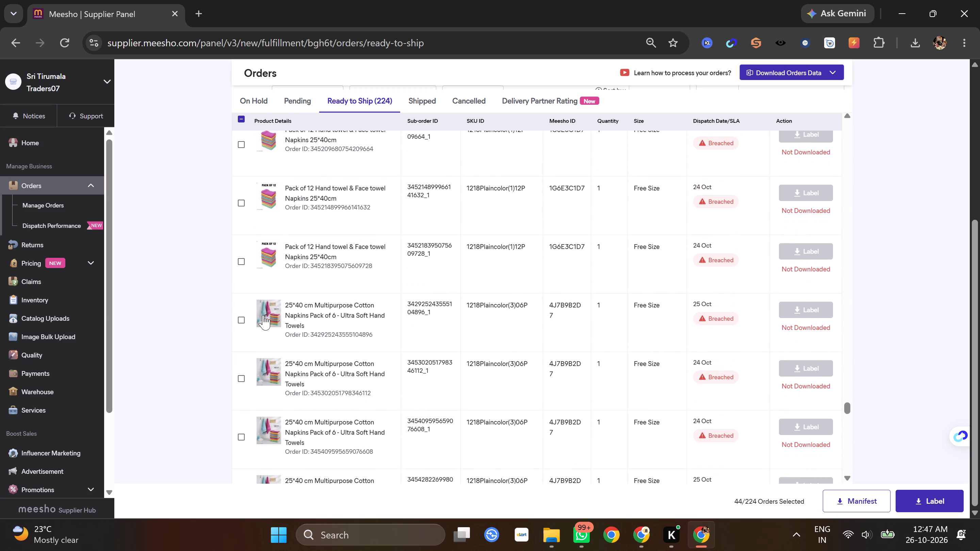
Add the first SKU 1218Plaincolor(3)06P order and the two orders of that SKU with the 24 Oct dispatch date to the selection.
left_click(239, 319)
left_click(244, 375)
scroll(322, 294, "down", 4)
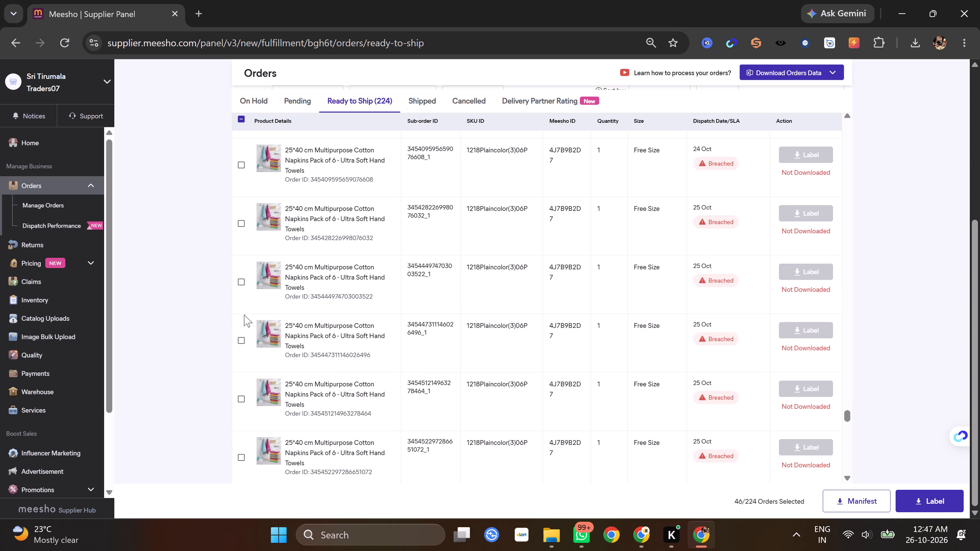
scroll(251, 263, "up", 1)
left_click(245, 233)
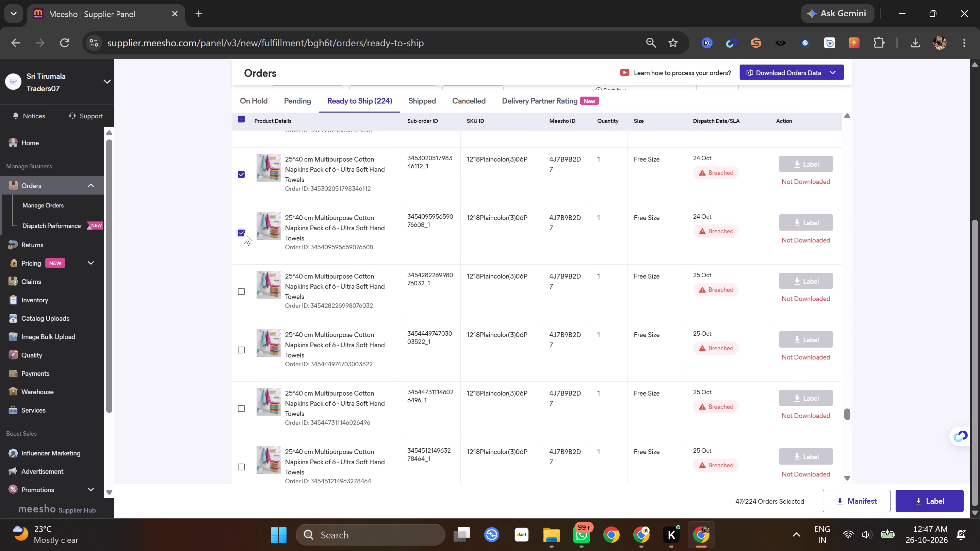
Add all remaining SKU 1218Plaincolor(3)06P orders with the 25 Oct dispatch date to the selection.
left_click(239, 295)
left_click(242, 354)
scroll(313, 285, "down", 2)
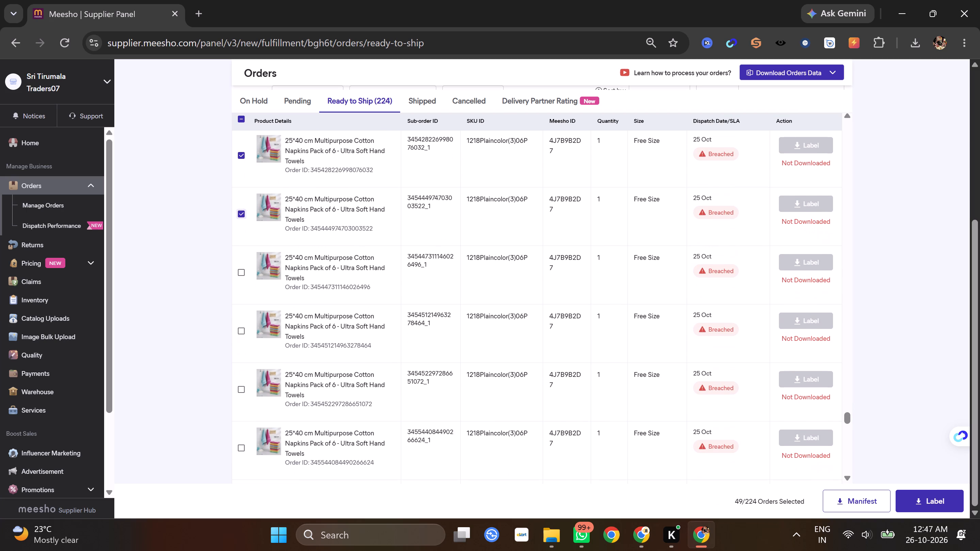
left_click(241, 272)
left_click(246, 332)
scroll(370, 278, "down", 2)
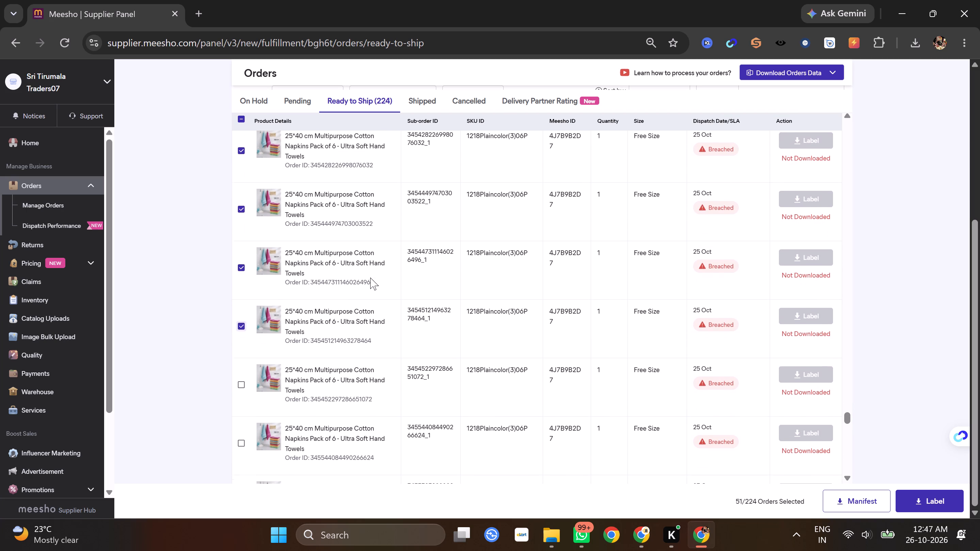
scroll(370, 278, "down", 1)
left_click(236, 185)
scroll(273, 185, "up", 2)
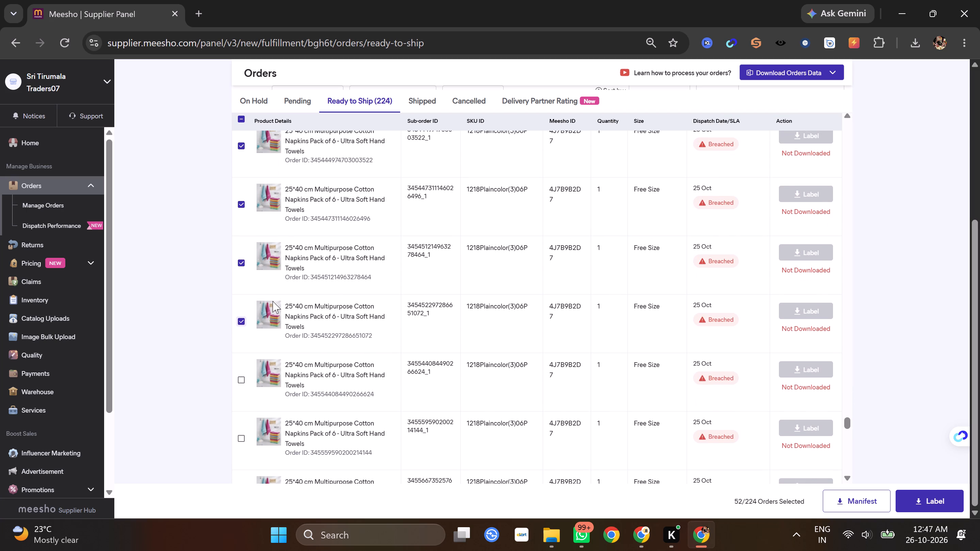
left_click(245, 381)
scroll(383, 299, "down", 2)
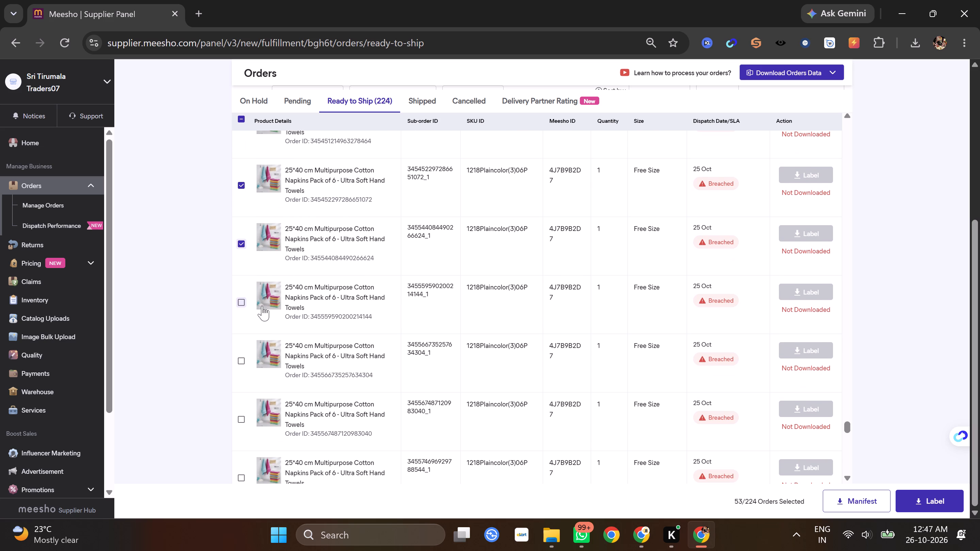
left_click(240, 303)
left_click(238, 361)
scroll(438, 250, "down", 3)
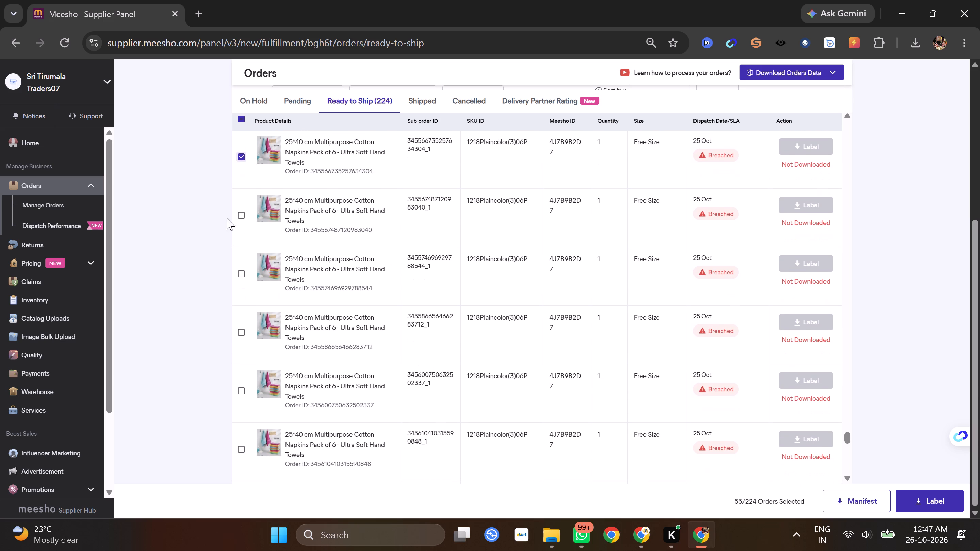
left_click(241, 216)
left_click(244, 274)
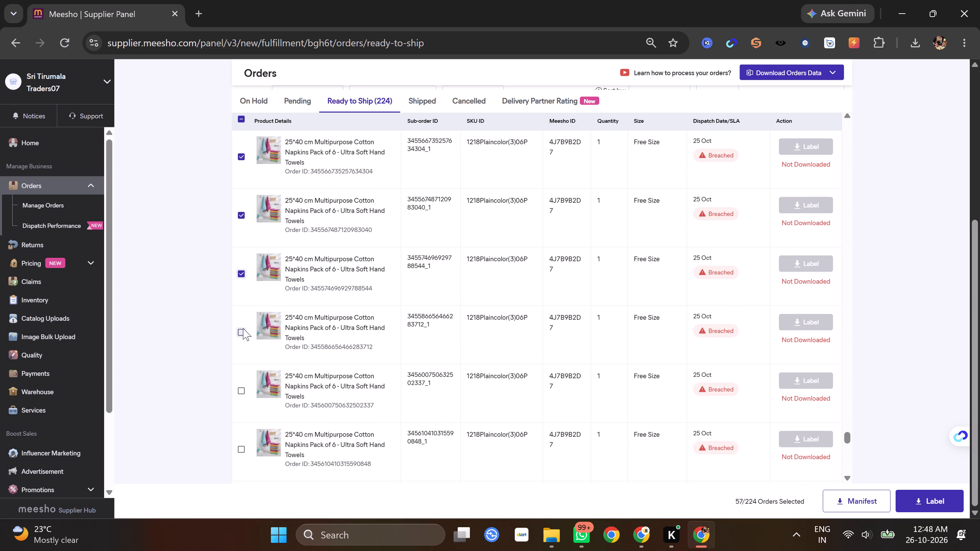
left_click(243, 328)
scroll(346, 238, "down", 2)
left_click(237, 255)
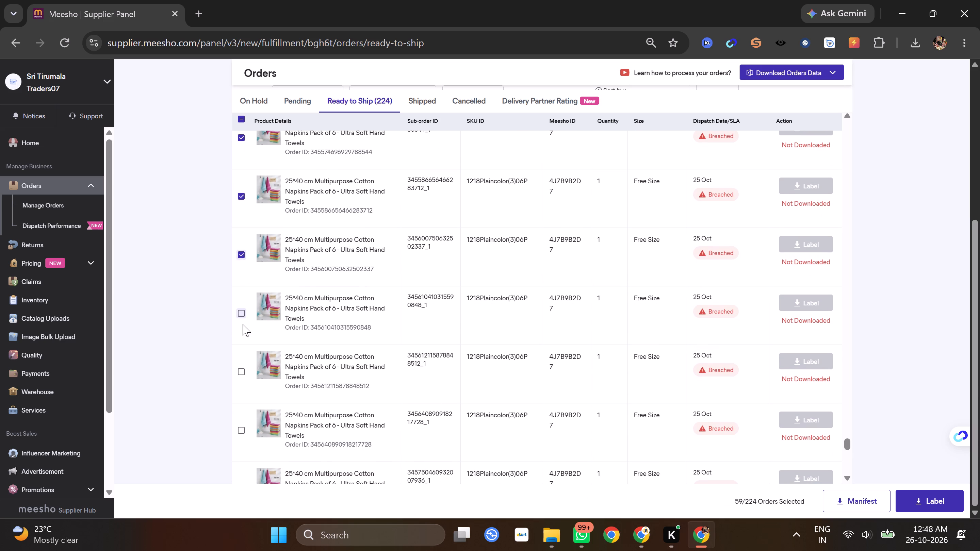
left_click(240, 316)
scroll(325, 252, "down", 1)
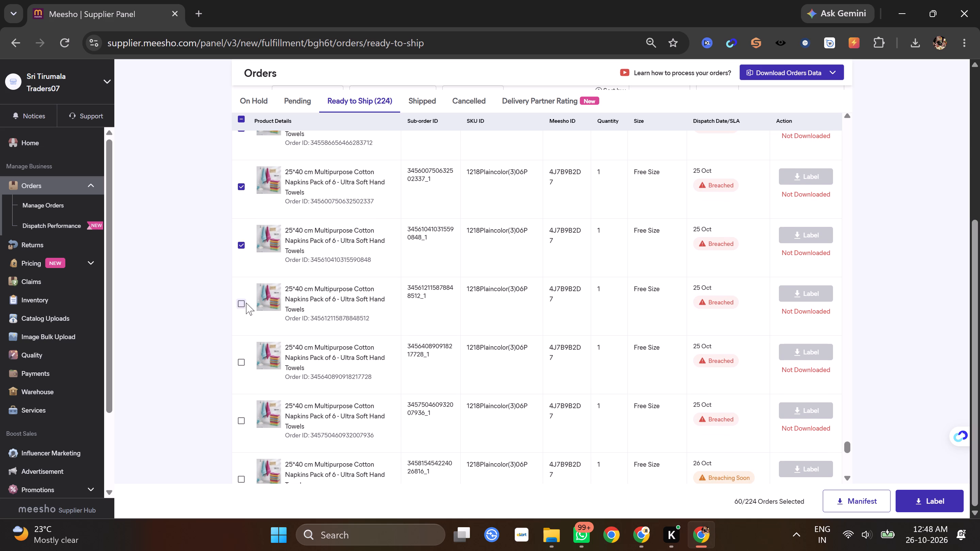
left_click(246, 303)
scroll(300, 281, "down", 3)
left_click(241, 163)
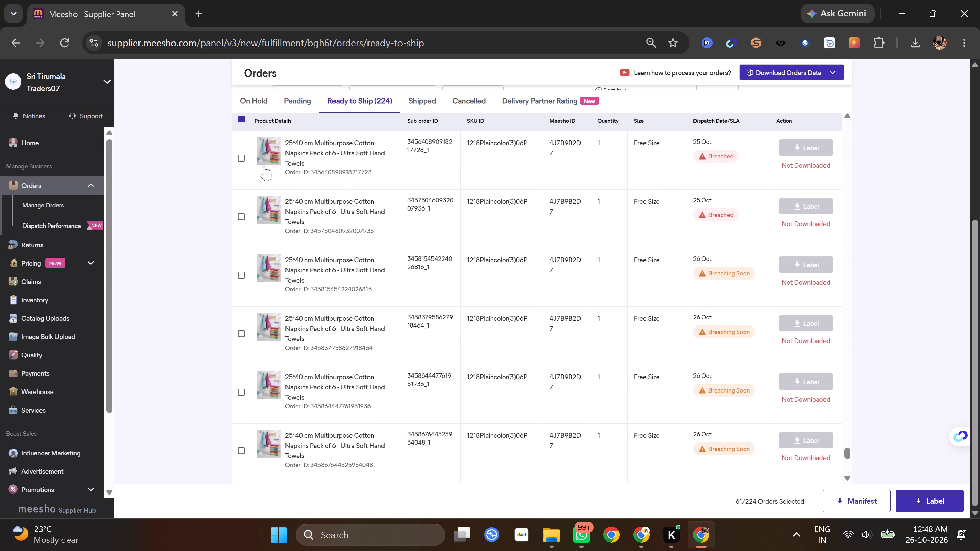
scroll(269, 165, "up", 2)
left_click(243, 292)
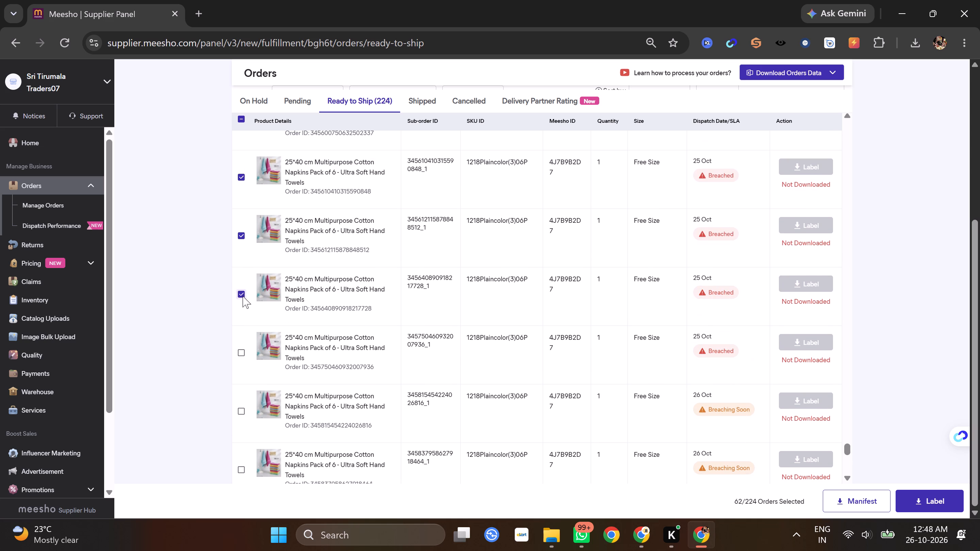
left_click(241, 349)
Add all SKU 1218Plaincolor(3)06P orders with the 26 Oct dispatch date to the selection.
scroll(320, 268, "down", 2)
left_click(239, 274)
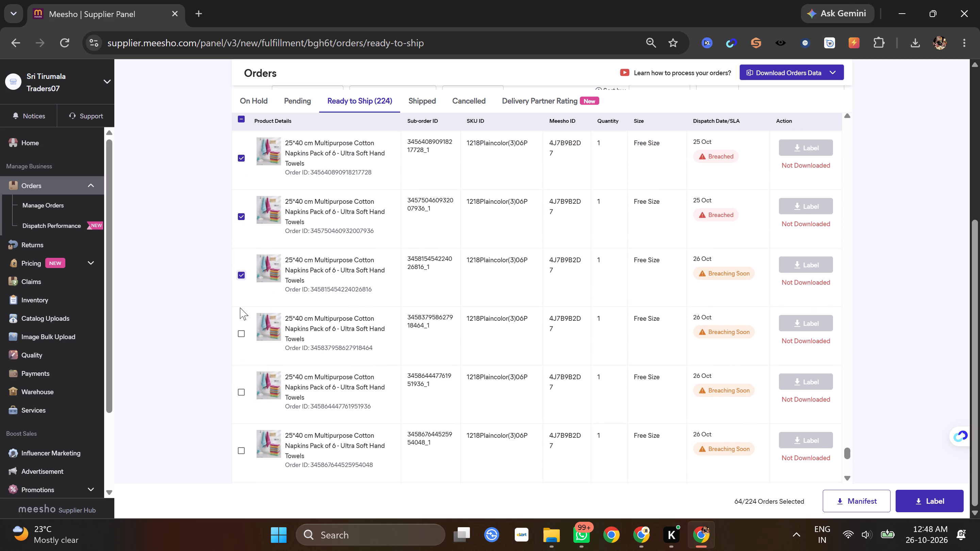
left_click(237, 332)
scroll(297, 293, "down", 2)
left_click(242, 255)
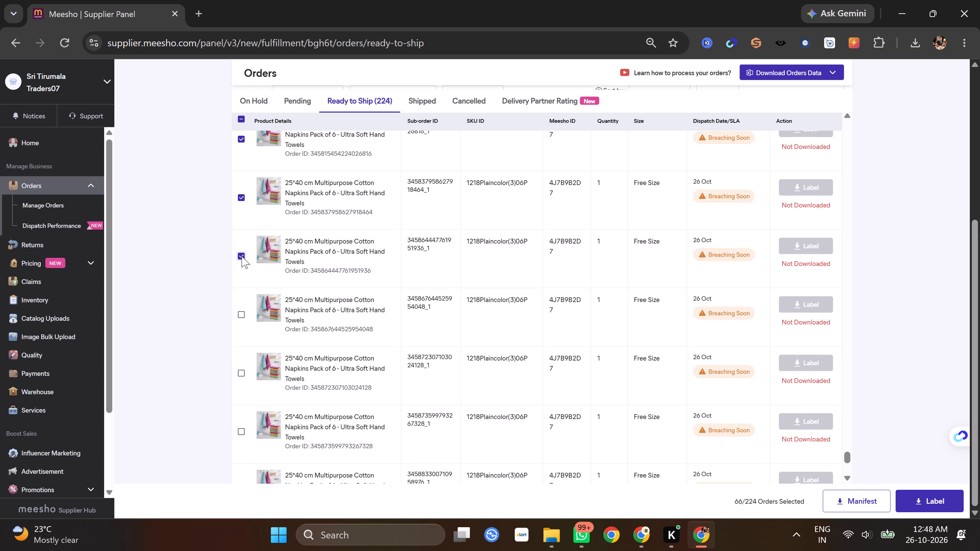
left_click(242, 312)
scroll(333, 257, "down", 2)
left_click(243, 236)
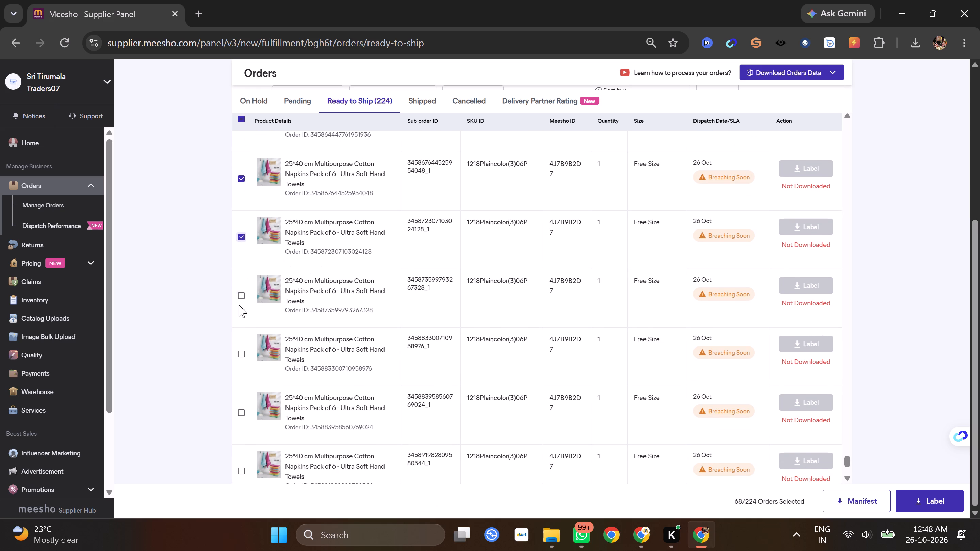
left_click(241, 299)
left_click(241, 349)
scroll(350, 265, "down", 1)
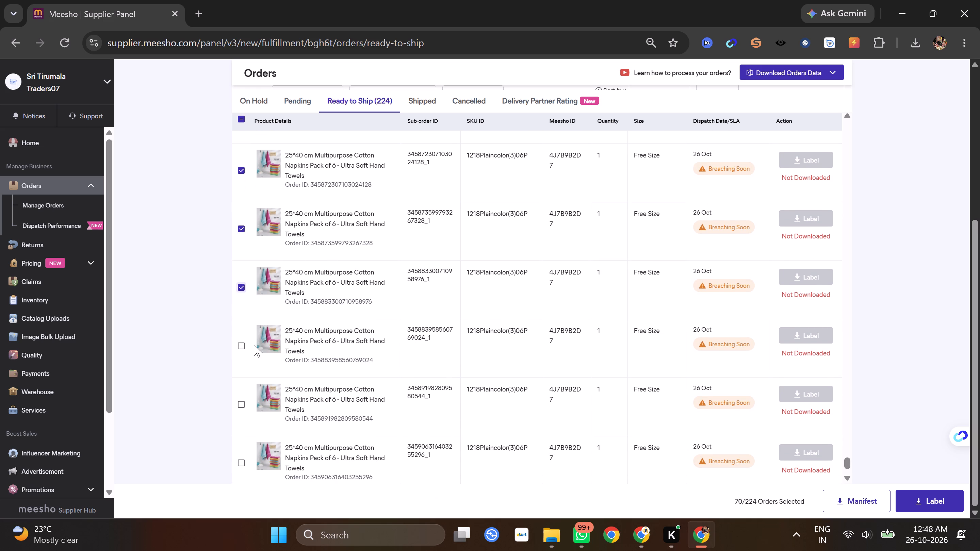
left_click(244, 344)
scroll(365, 279, "down", 2)
left_click(237, 332)
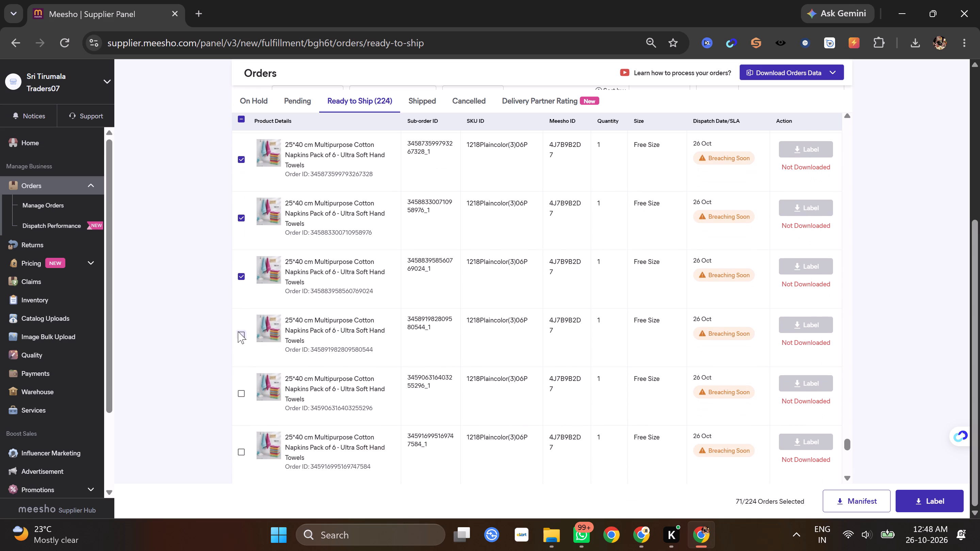
scroll(353, 263, "down", 3)
left_click(238, 190)
left_click(239, 246)
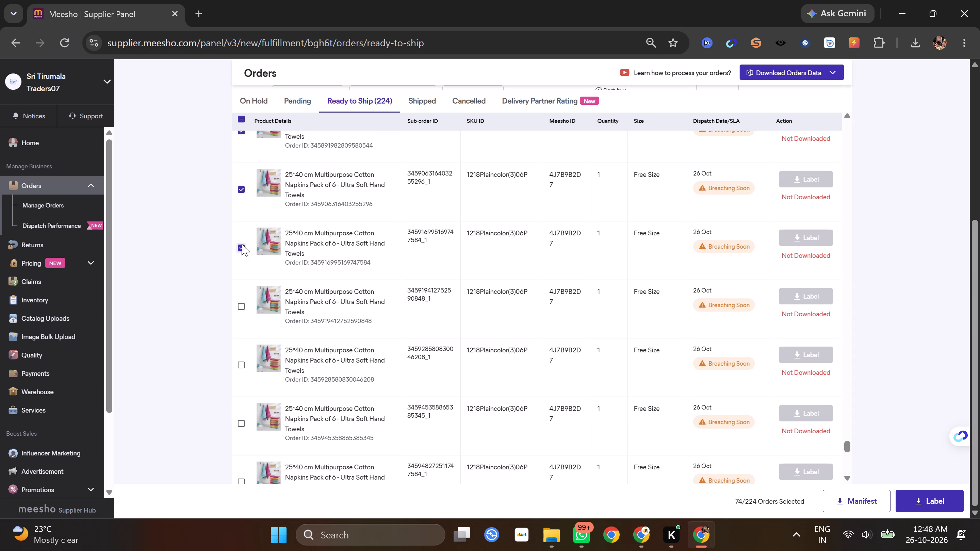
scroll(329, 198, "down", 1)
left_click(242, 239)
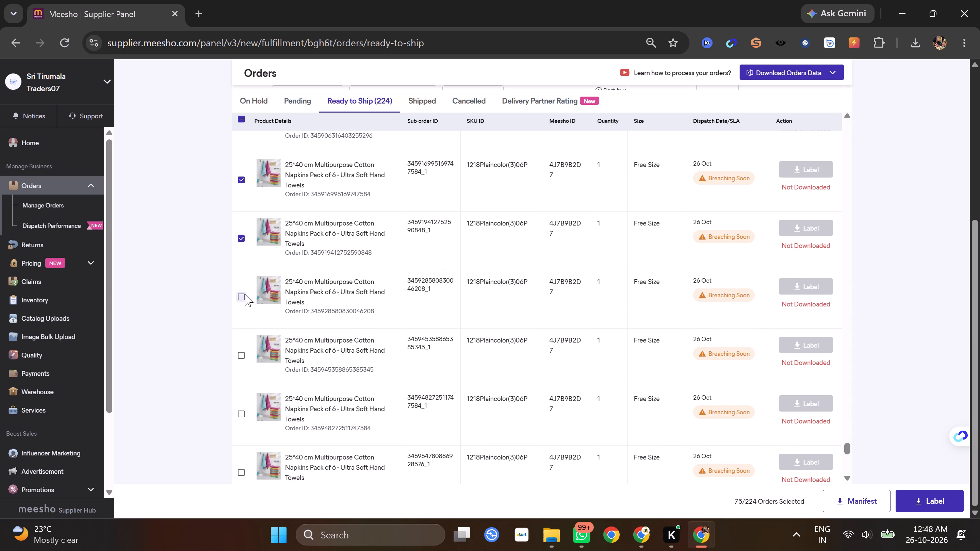
left_click(245, 294)
scroll(315, 251, "down", 2)
left_click(242, 215)
left_click(240, 279)
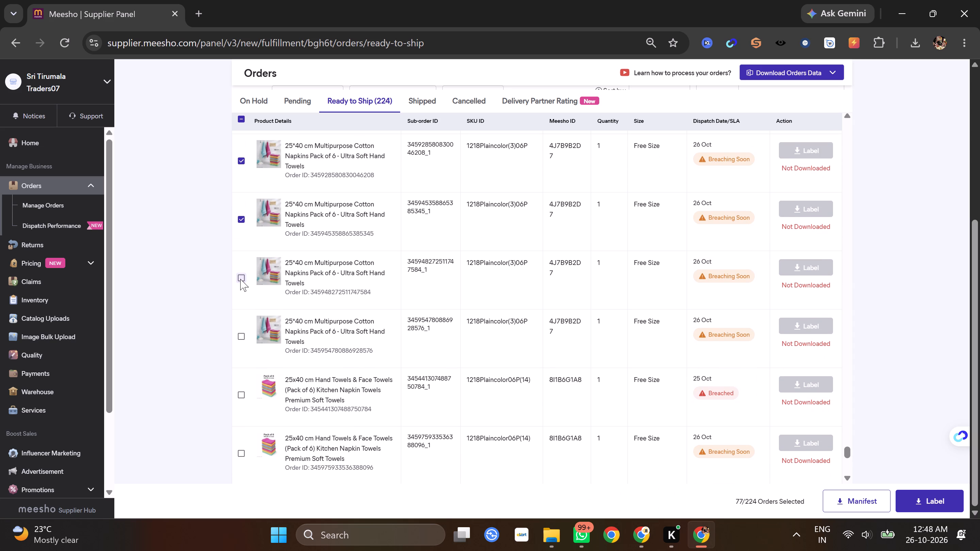
left_click(240, 336)
Add the three SKU 1218Plaincolor06P(14) Pack of 6 kitchen towel orders to the selection.
left_click(240, 393)
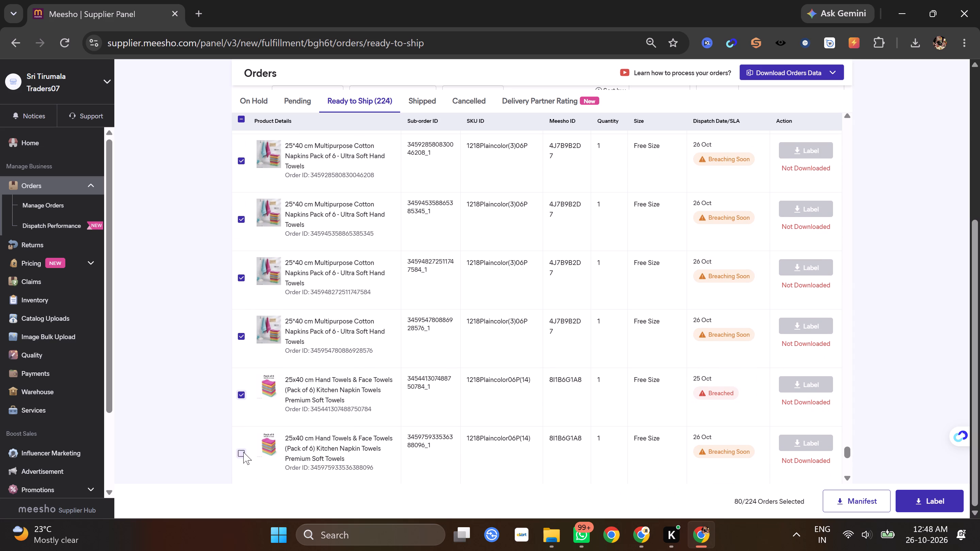
left_click(243, 452)
scroll(503, 301, "down", 2)
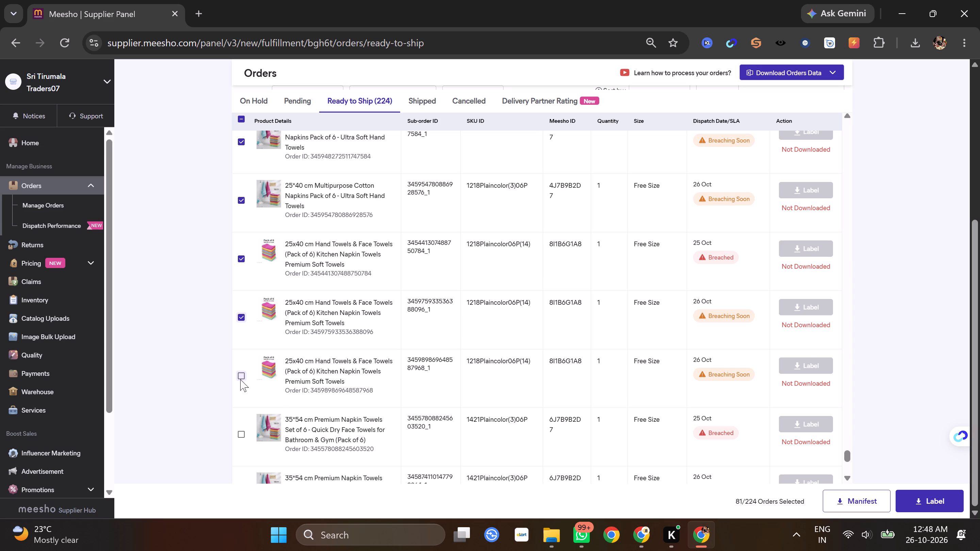
left_click(238, 375)
Add the three SKU 1421Plaincolor(3)06P orders, the 35*54 cm Pack of 6 napkin towels, to the selection.
scroll(429, 317, "down", 3)
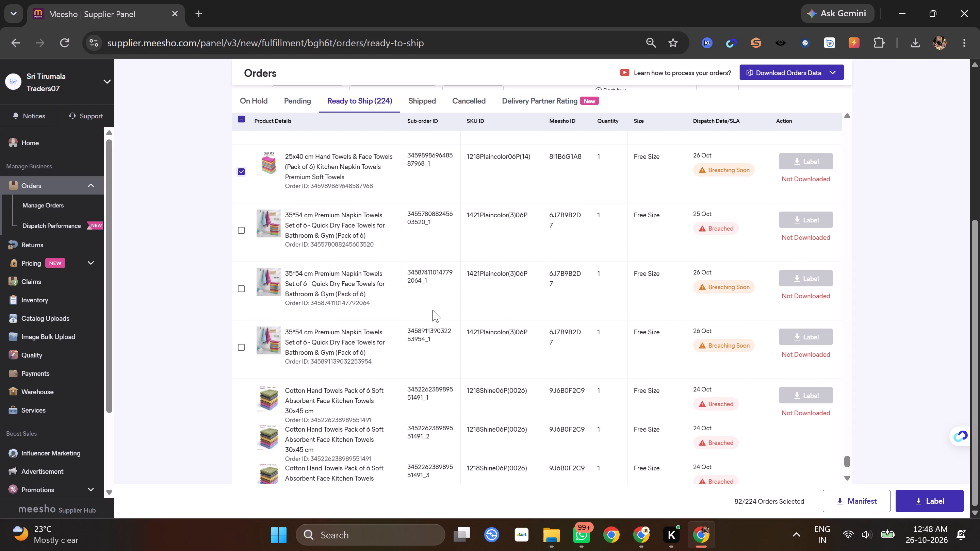
left_click(243, 234)
left_click(243, 287)
left_click(242, 348)
Generate the shipping labels for all selected Ready to Ship orders.
left_click(948, 493)
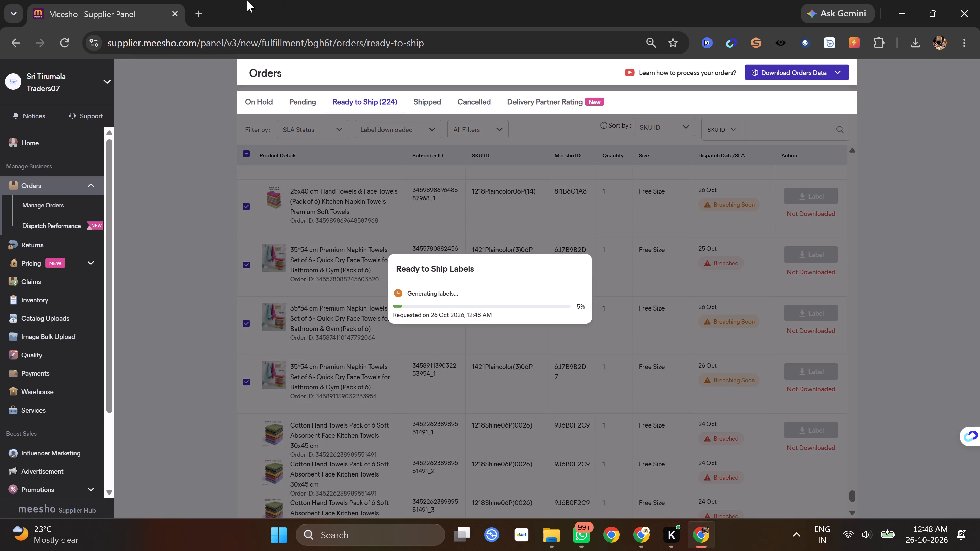
Open the E-comm Tools site in a new browser tab for sorting the labels.
left_click(193, 13)
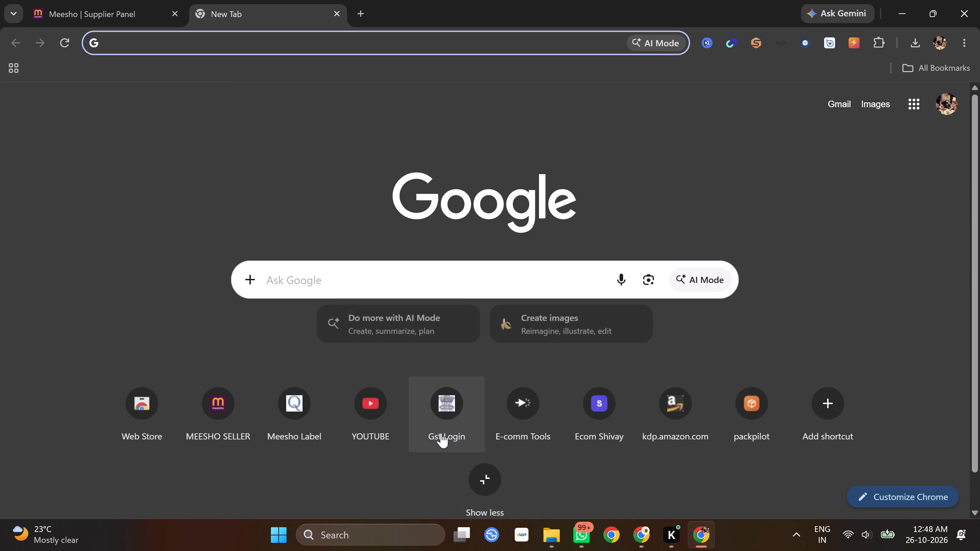
left_click(525, 419)
Return to the Meesho supplier panel, download the generated labels without the manifest, and close the labels PDF in Acrobat.
left_click(94, 0)
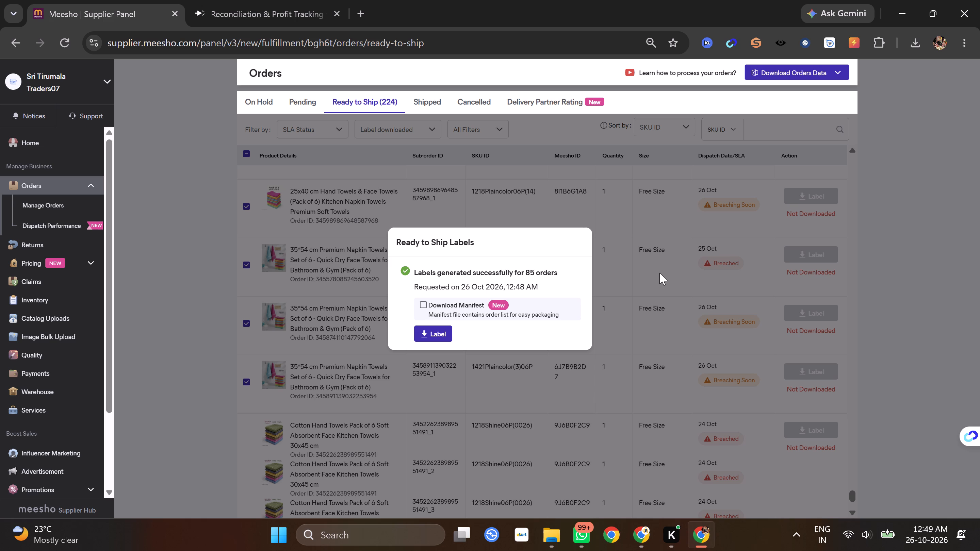
left_click(424, 334)
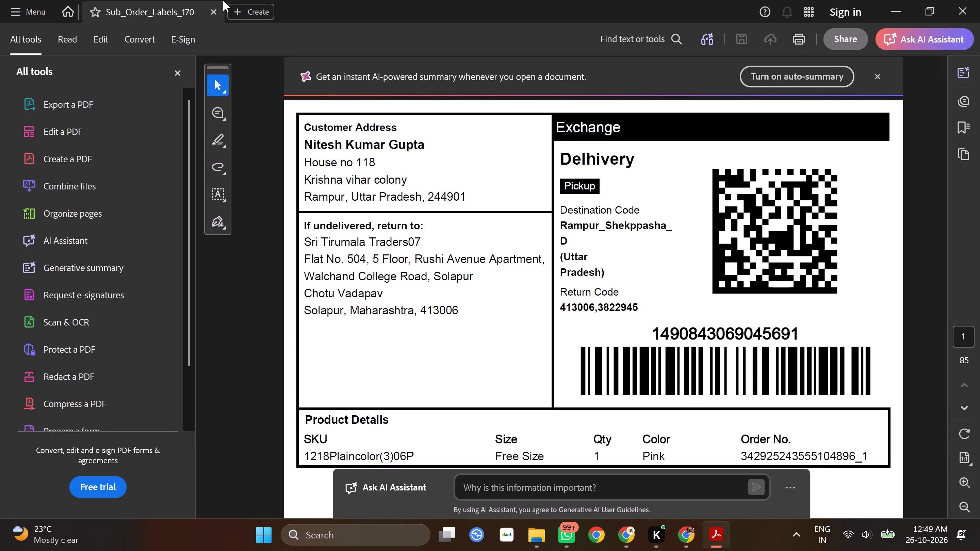
left_click(968, 0)
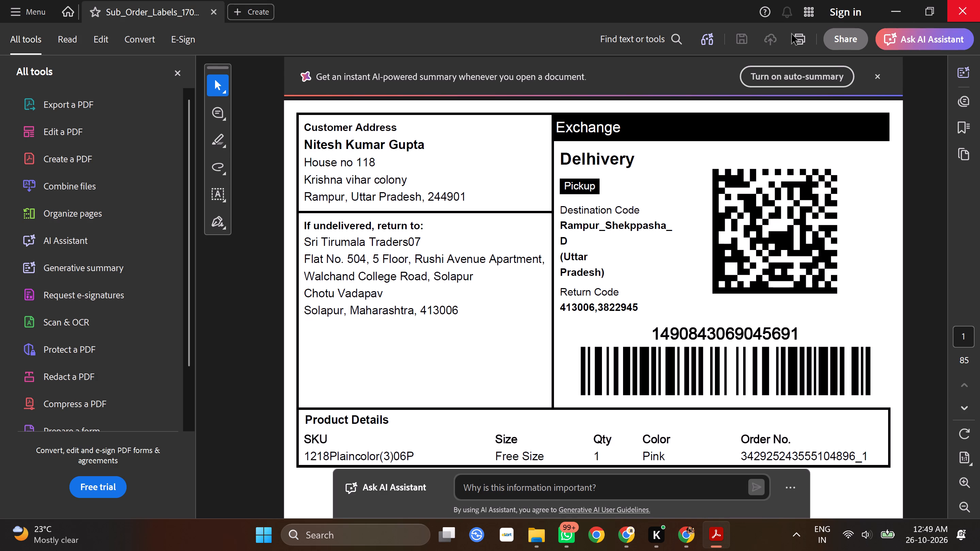
Start uploading the Meesho labels PDF to TheEcomWay Meesho Label Sorter, with sorting by courier and invoice removal on.
left_click(292, 3)
left_click(442, 324)
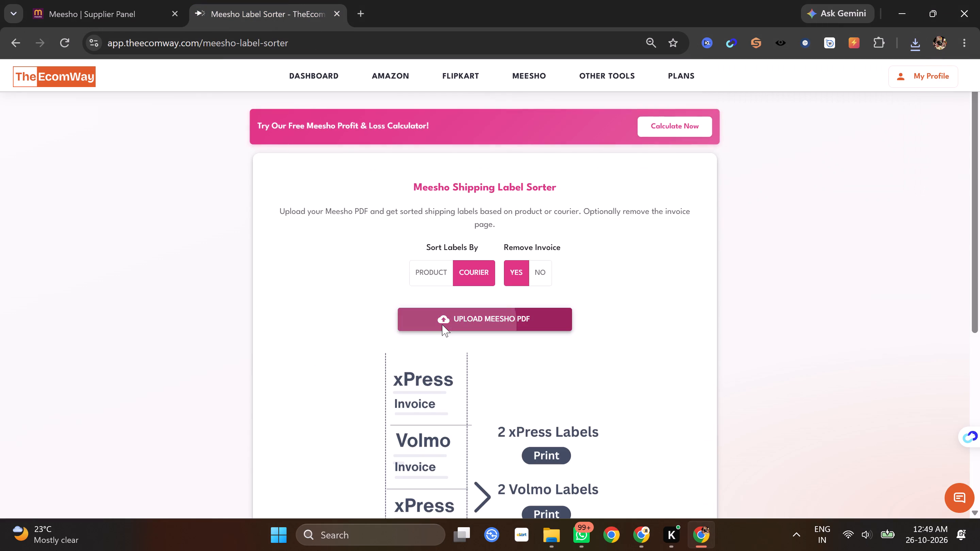
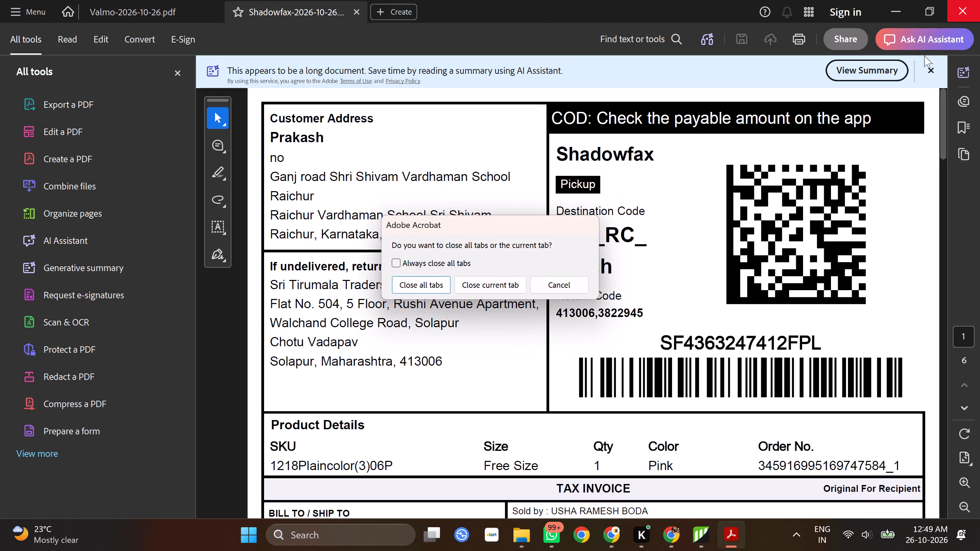
Close the Shadowfax label PDF and the remaining Valmo label PDF in Acrobat.
left_click(470, 285)
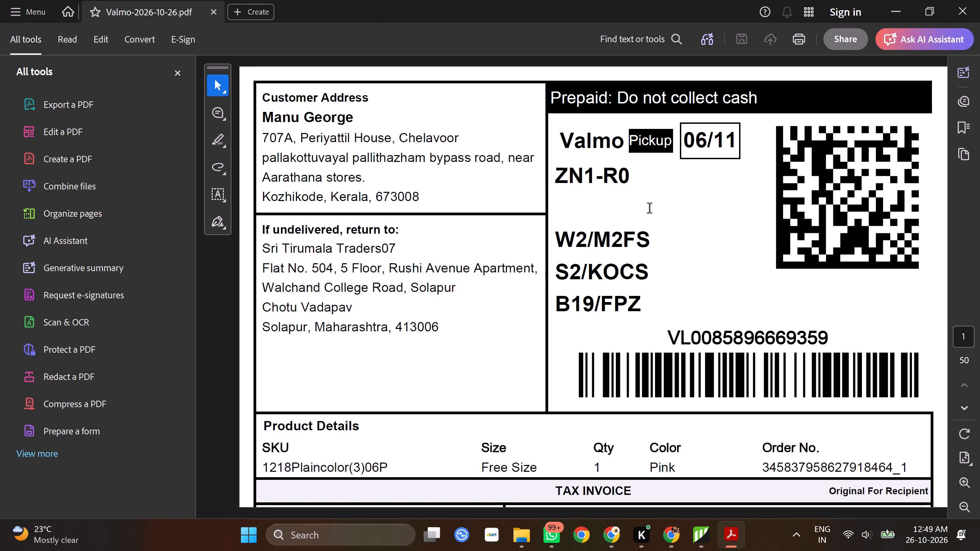
left_click(970, 2)
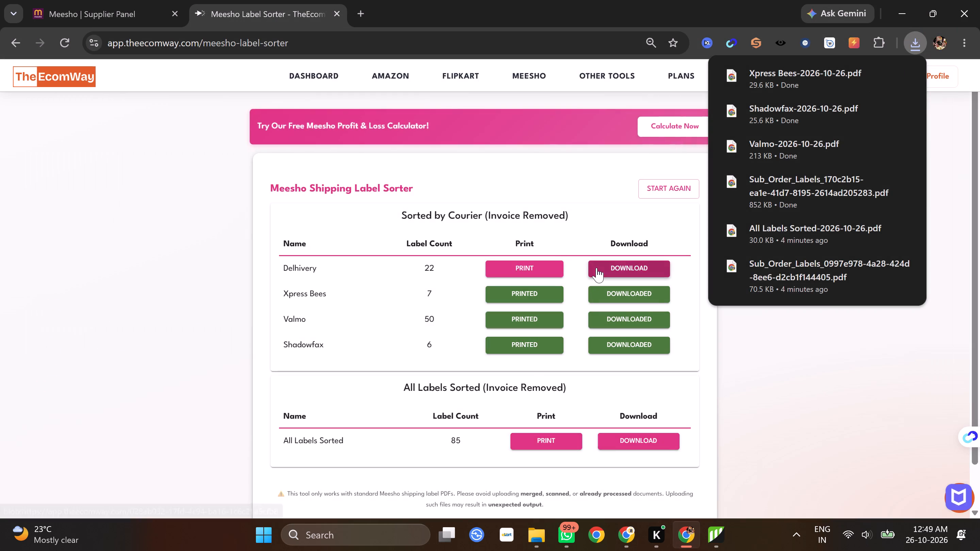
Download the sorted Delhivery labels from TheEcomWay, bring up the Downloads folder and close the Delhivery PDF in Acrobat.
left_click(597, 267)
left_click(535, 534)
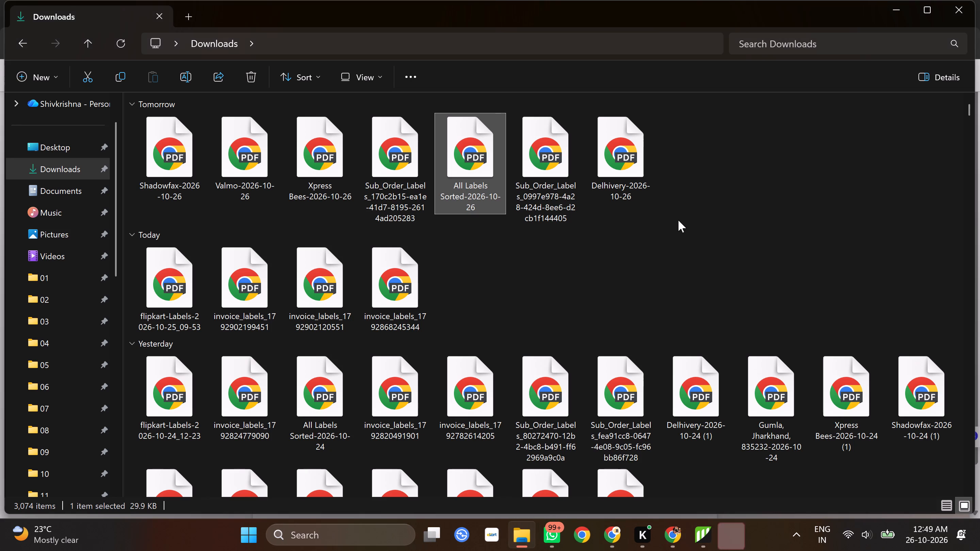
left_click(968, 4)
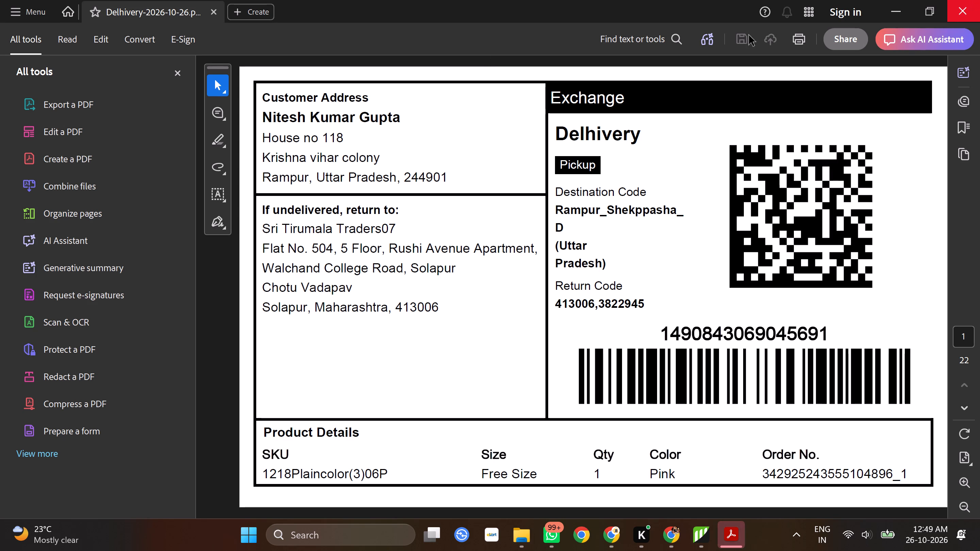
Refresh the Downloads folder and print Xpress Bees-2026-10-26.pdf from Chrome on the TSC TE244 with Flipkart 3 x 5 Label paper.
left_click(118, 49)
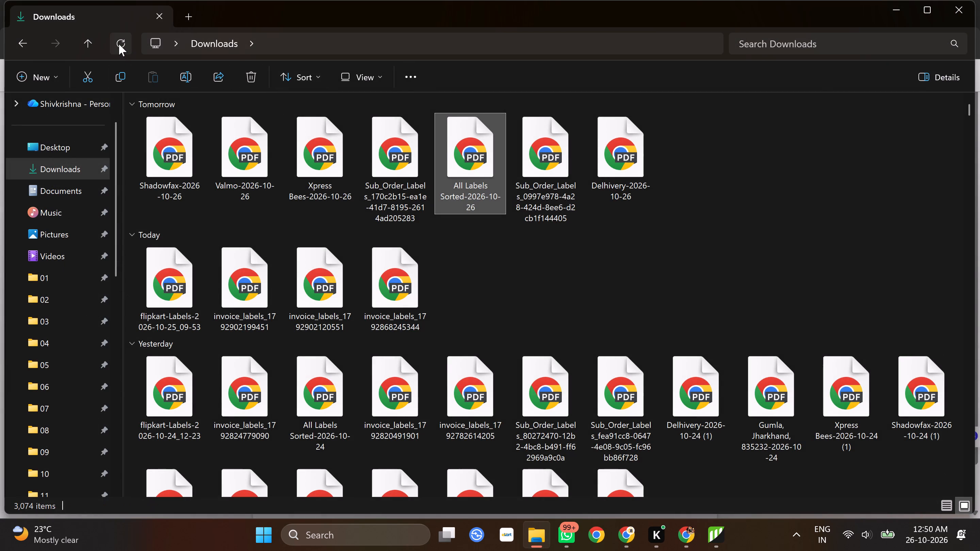
double_click(322, 158)
left_click(932, 76)
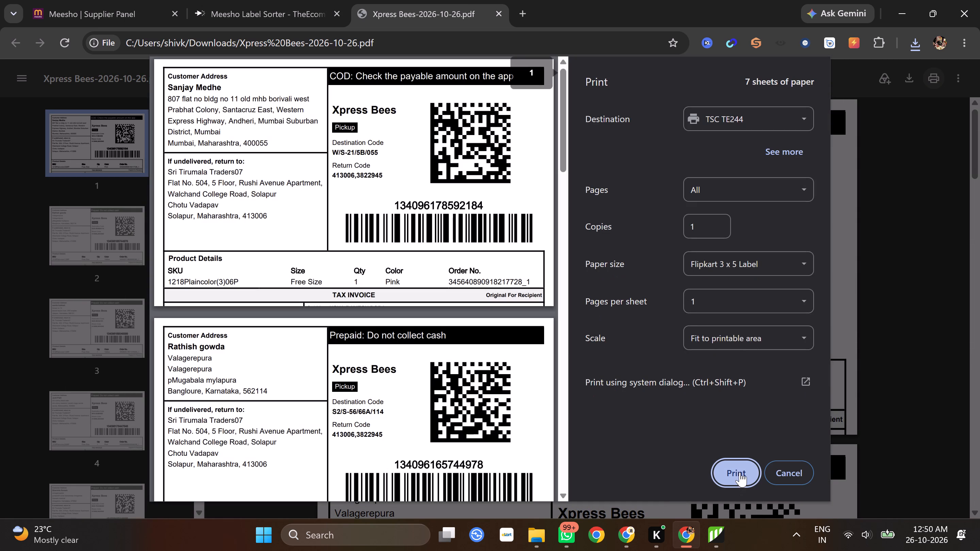
left_click(740, 472)
left_click(904, 7)
Print Shadowfax-2026-10-26.pdf from Chrome on the TSC TE244 and return to the Downloads folder.
double_click(238, 160)
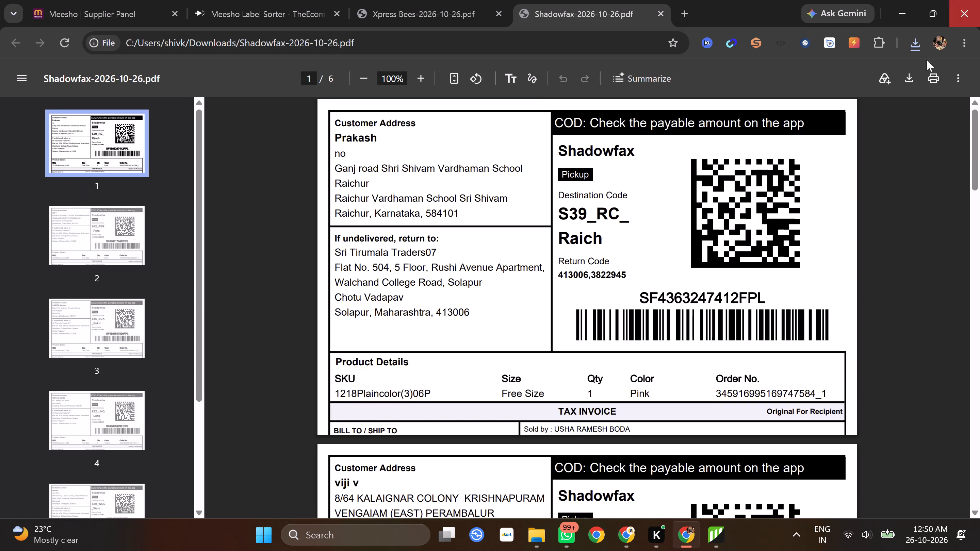
left_click(934, 81)
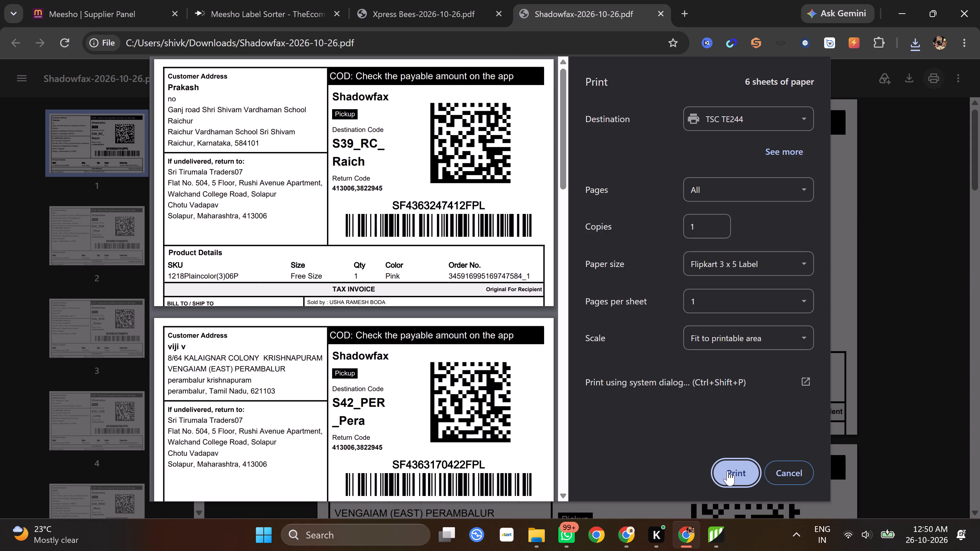
left_click(728, 471)
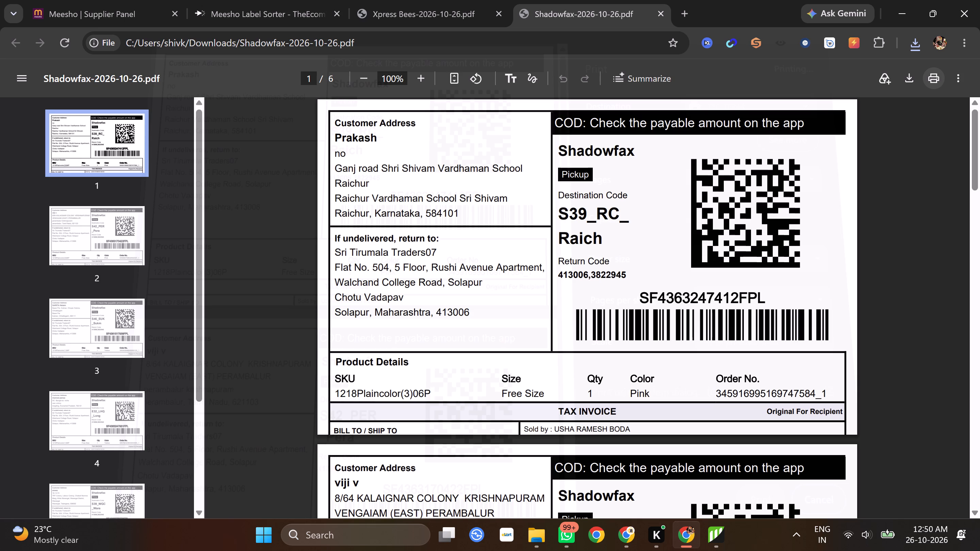
left_click(898, 0)
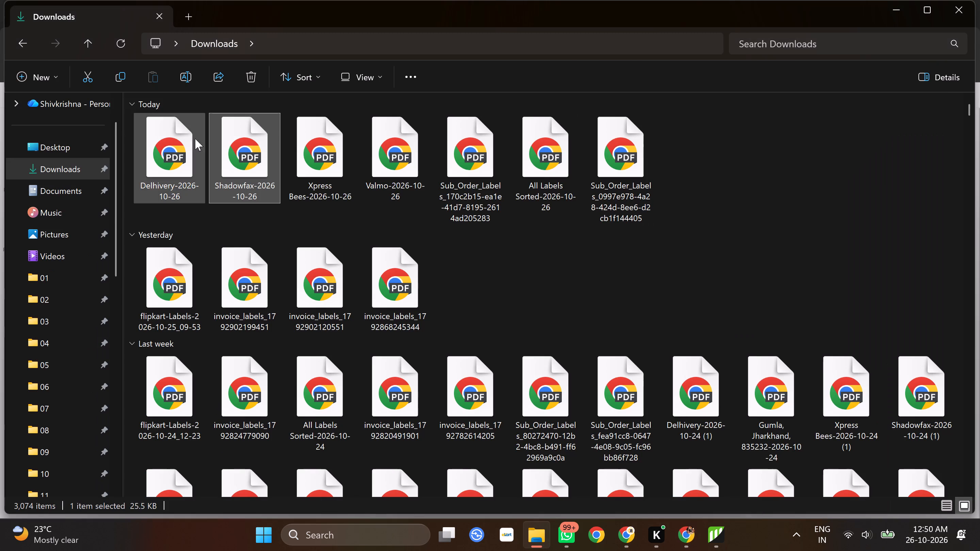
Print Delhivery-2026-10-26.pdf from the Downloads folder in Chrome on the TSC TE244.
double_click(180, 135)
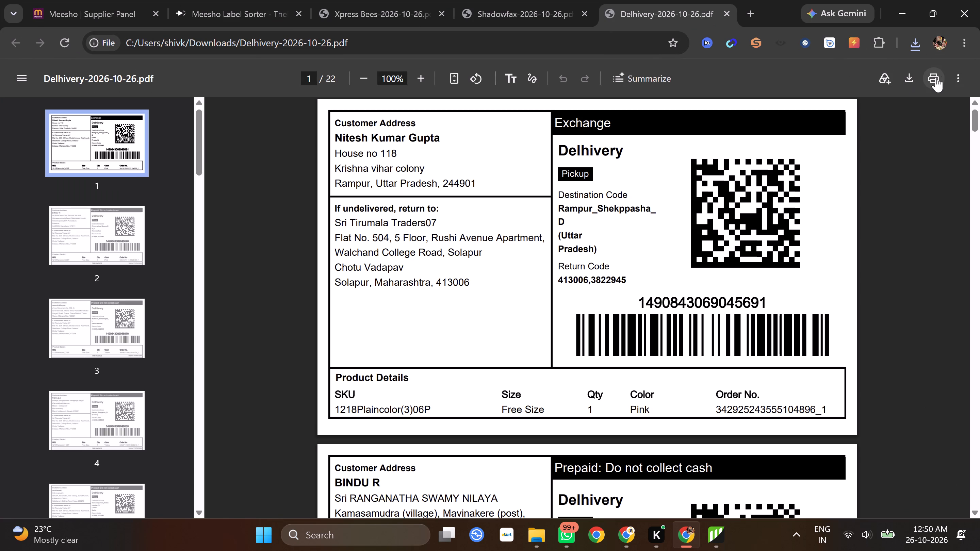
left_click(936, 77)
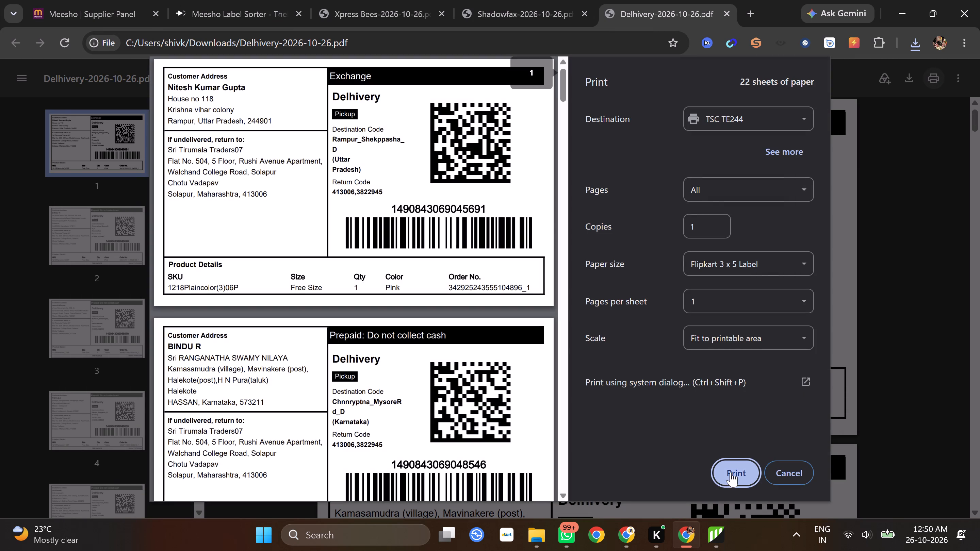
left_click(731, 472)
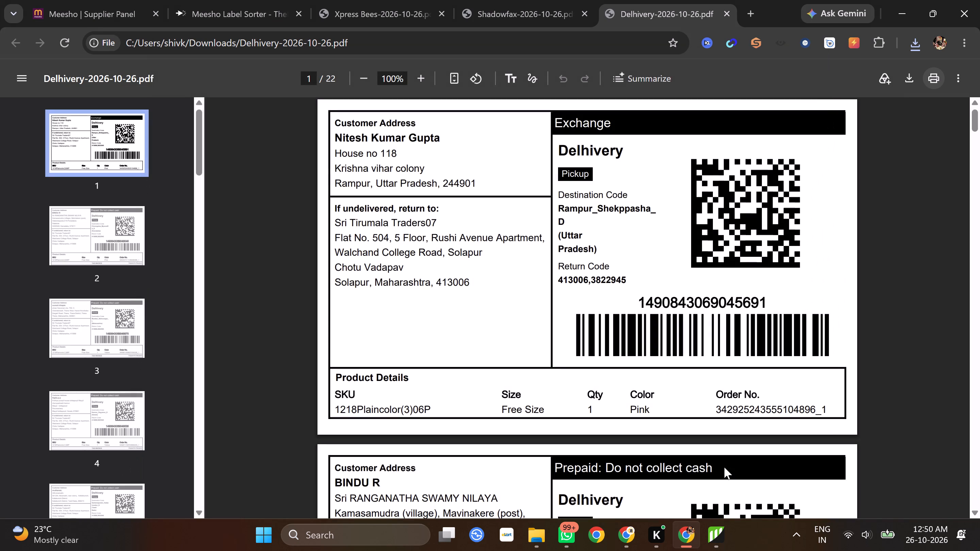
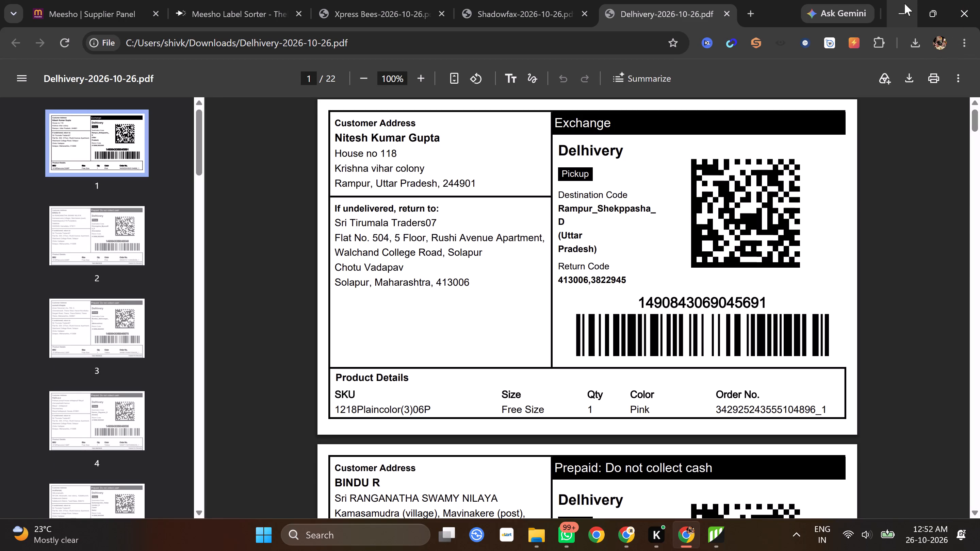
Close the open Chrome window and print Valmo-2026-10-26.pdf from the Downloads folder on the TSC TE244 with Flipkart 3 x 5 Label paper.
left_click(979, 0)
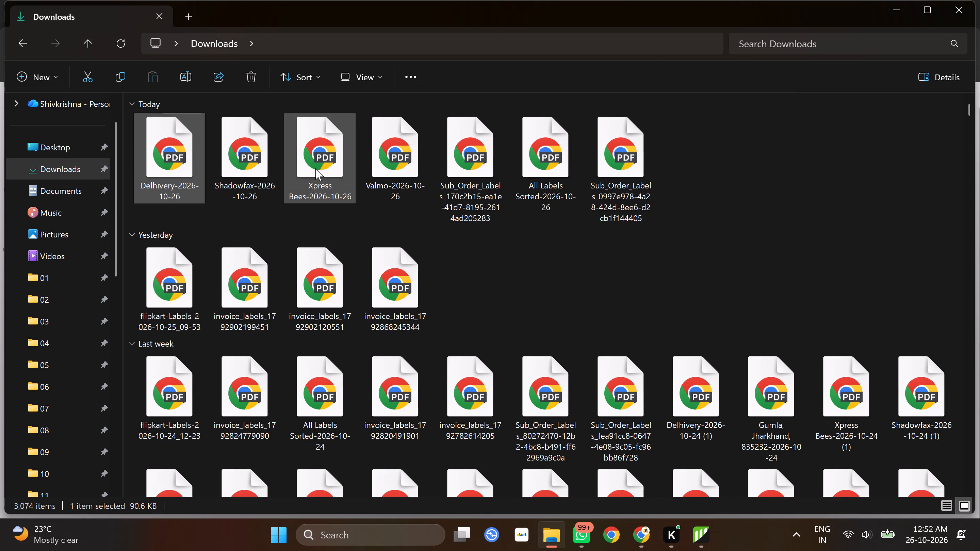
double_click(411, 164)
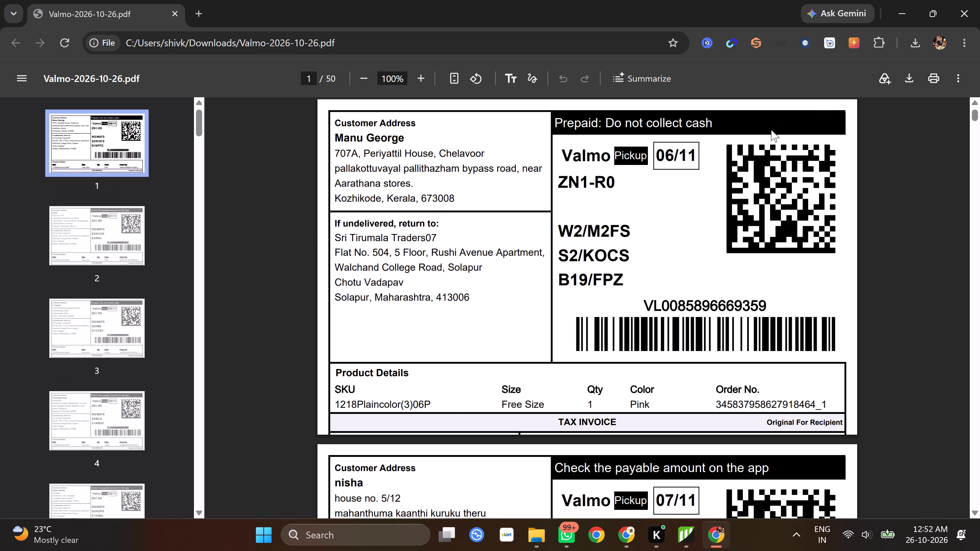
left_click(942, 75)
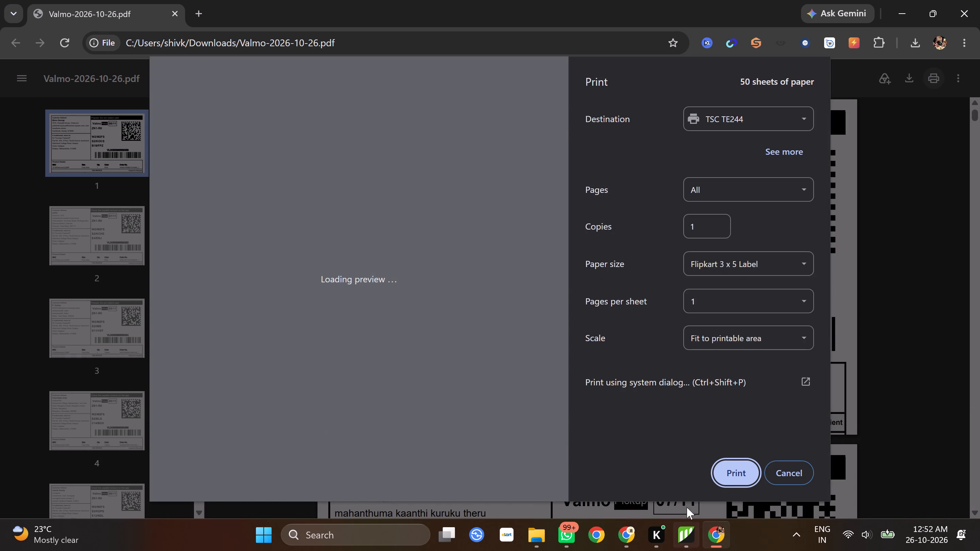
left_click(747, 470)
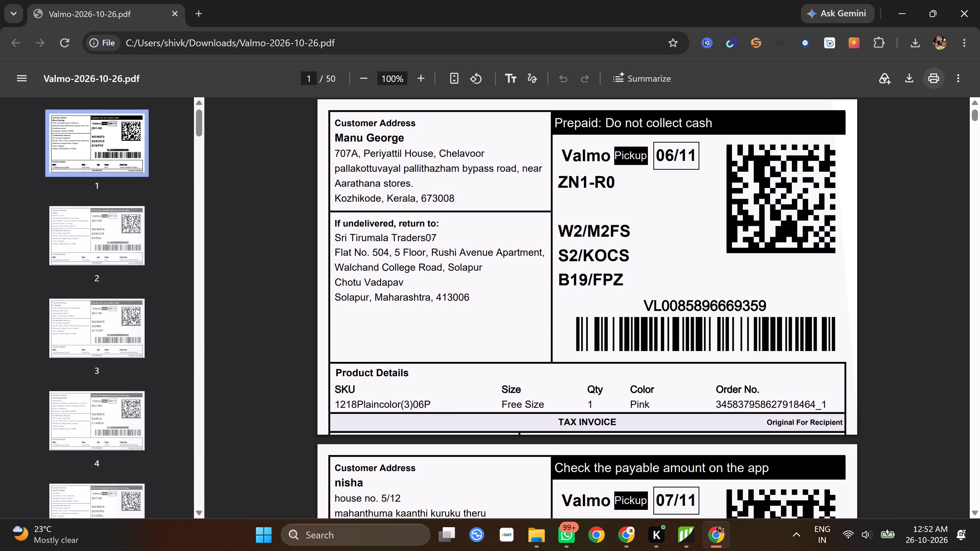
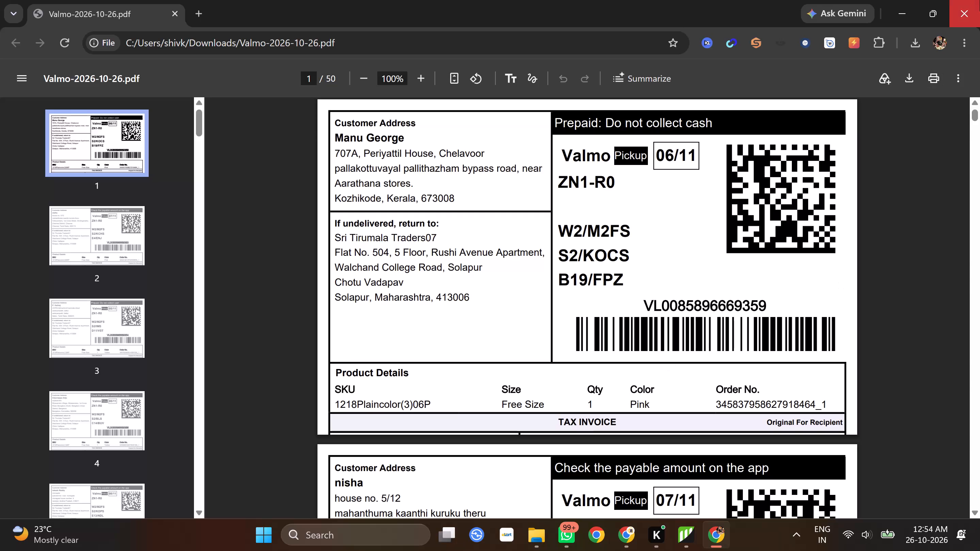
Close the Chrome window showing Valmo-2026-10-26.pdf and open that file from the Downloads folder in Microsoft Edge.
left_click(970, 1)
right_click(396, 151)
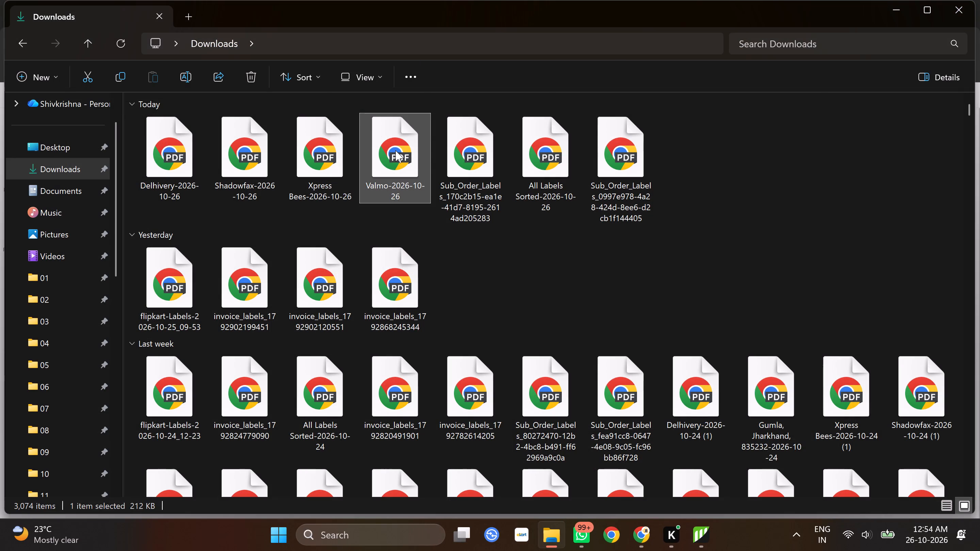
left_click(484, 133)
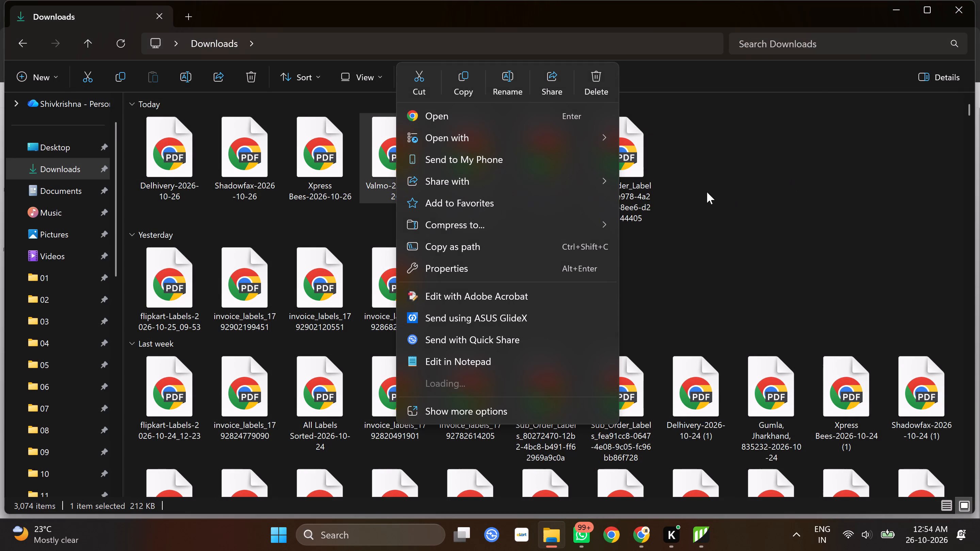
left_click(671, 205)
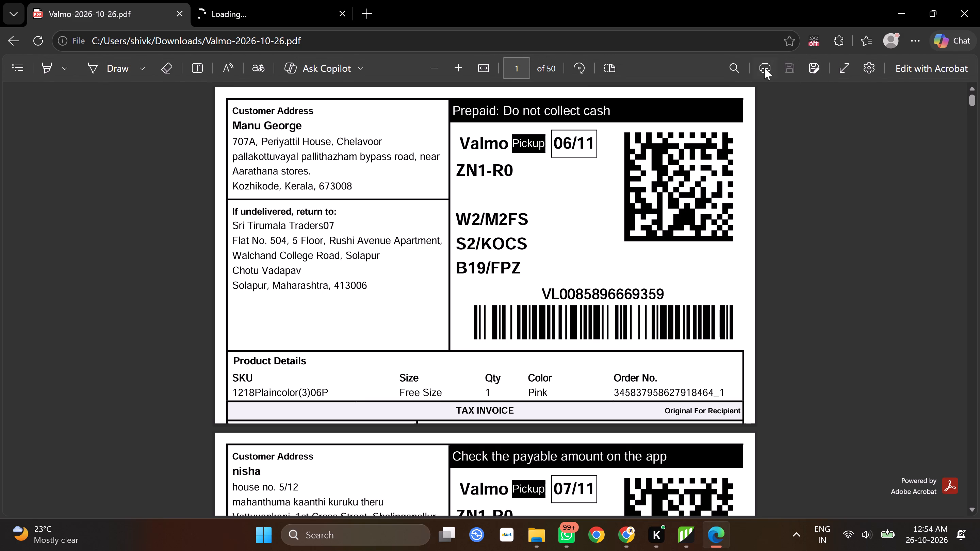
Search Valmo-2026-10-26.pdf for 9378 and examine the matching shipping label and the labels that follow it.
left_click(733, 67)
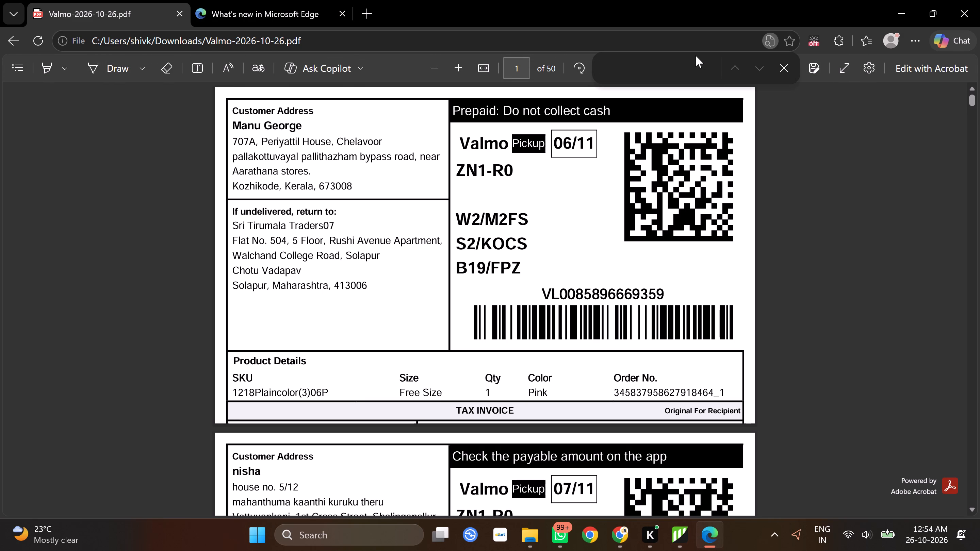
type("93")
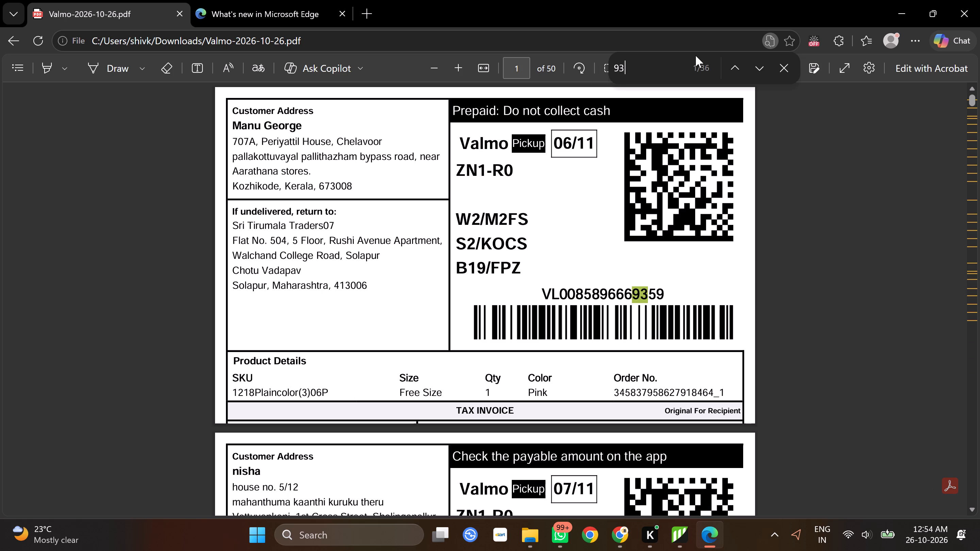
type("78")
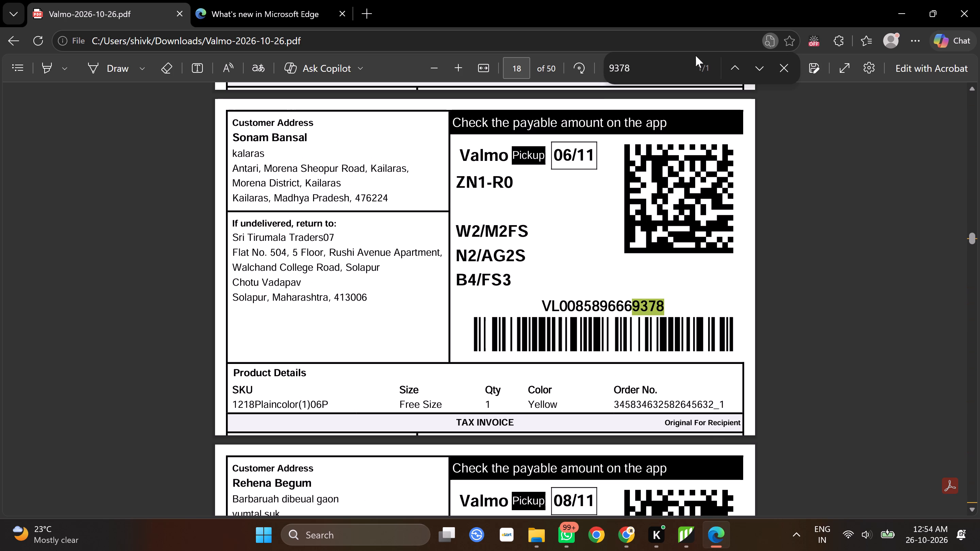
scroll(641, 286, "down", 6)
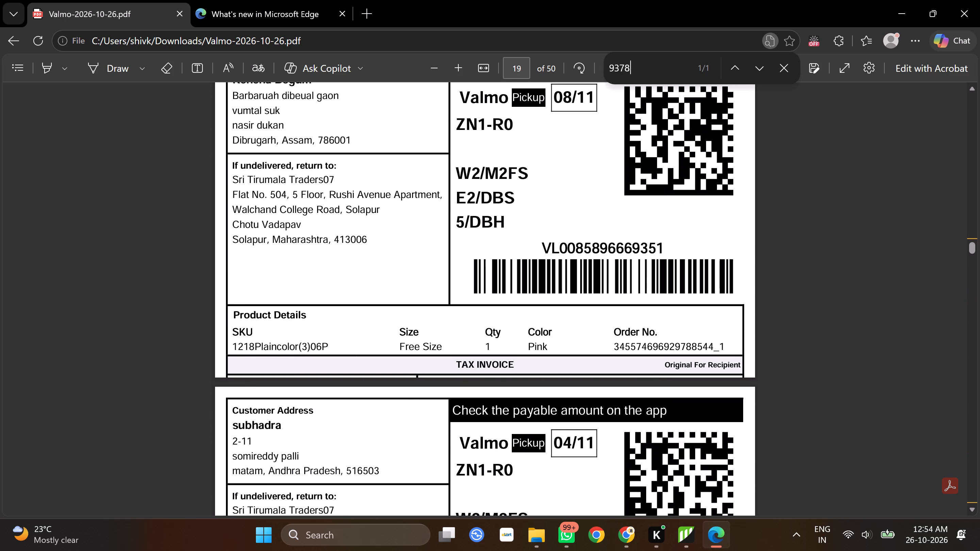
scroll(656, 278, "up", 2)
scroll(657, 275, "down", 1)
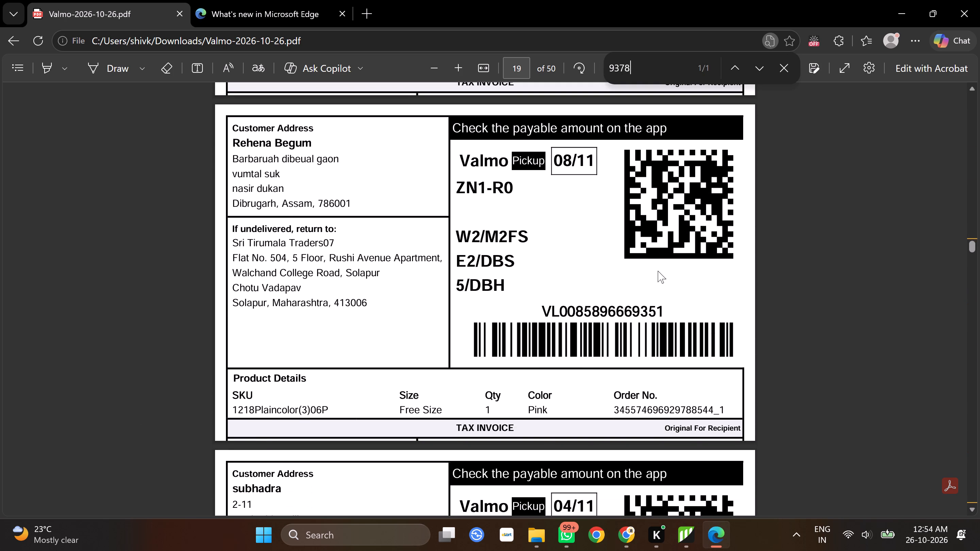
scroll(658, 271, "down", 5)
scroll(657, 270, "up", 6)
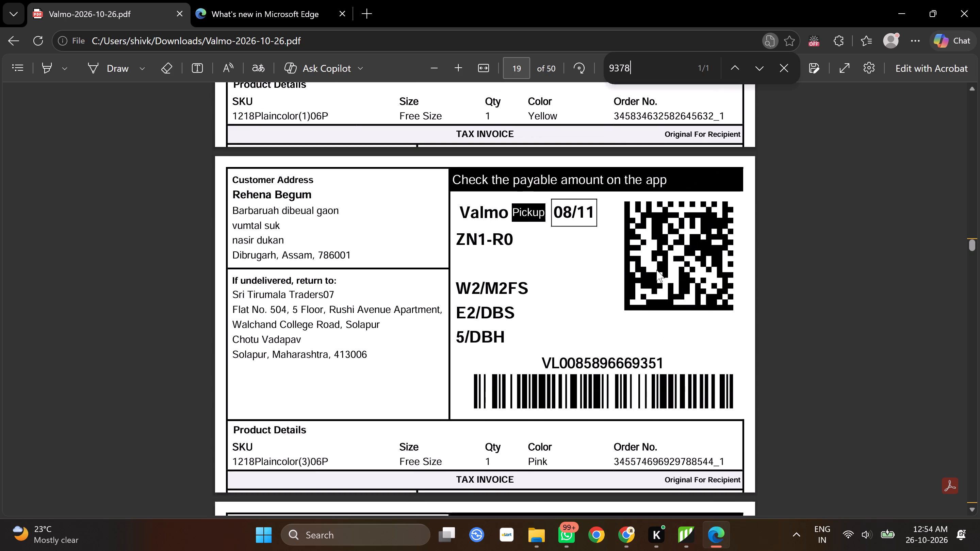
scroll(656, 270, "down", 2)
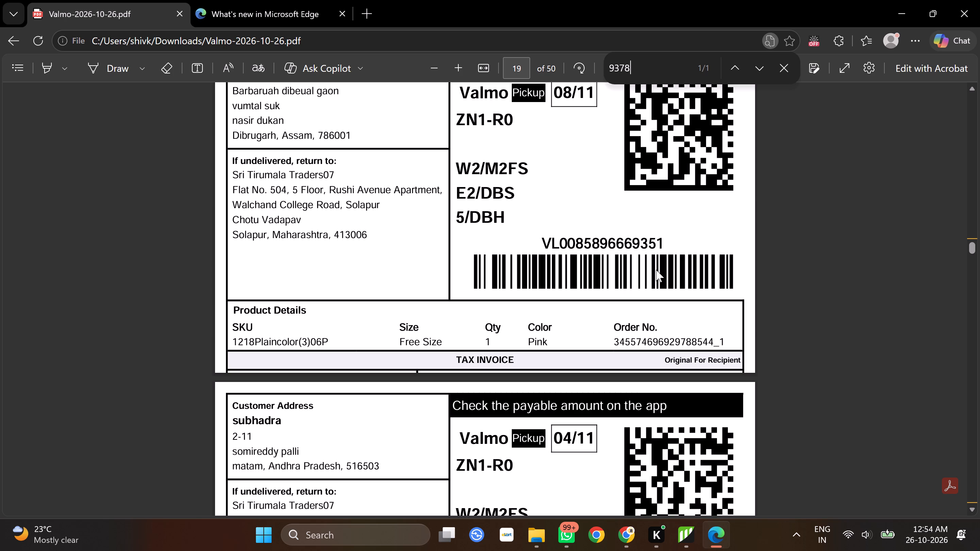
scroll(656, 270, "up", 1)
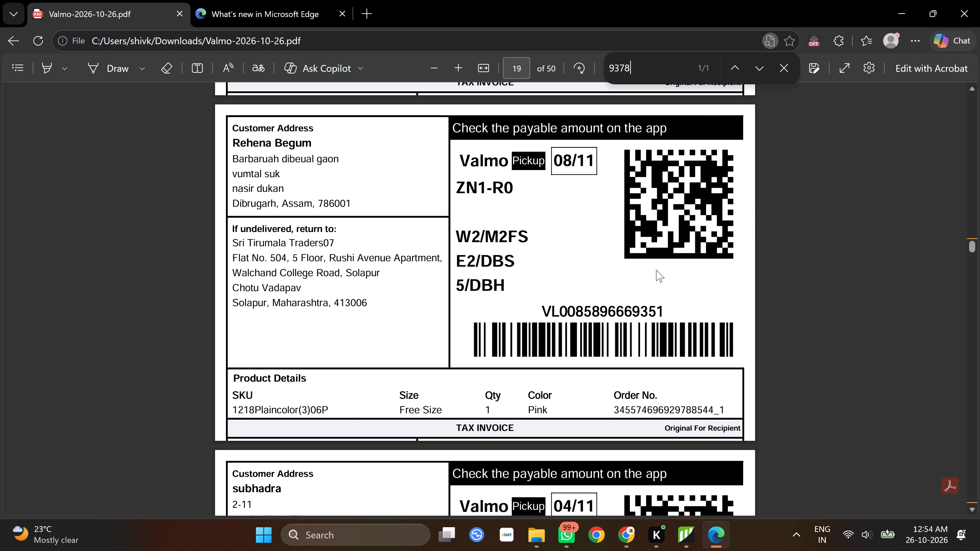
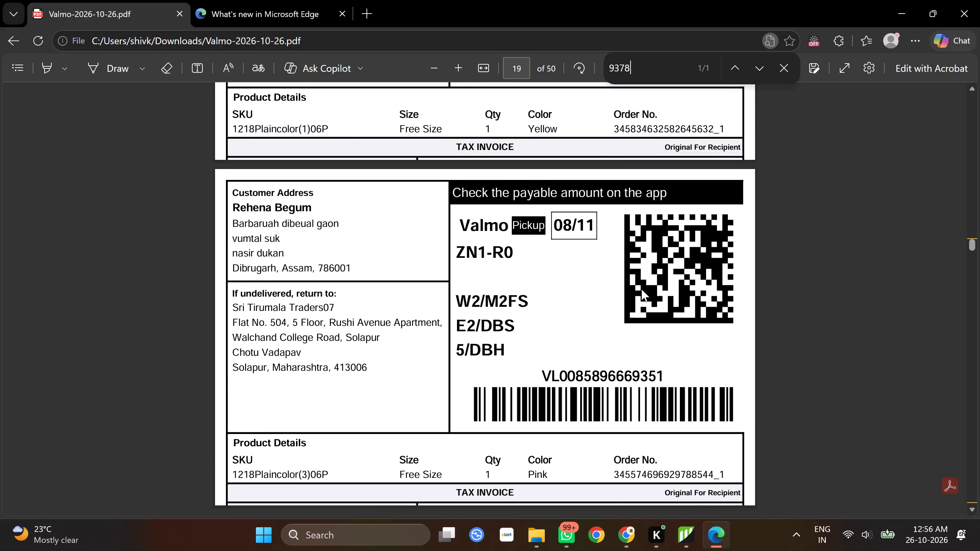
Close the search and print only page 19 of Valmo-2026-10-26.pdf on the TSC TE244.
left_click(909, 124)
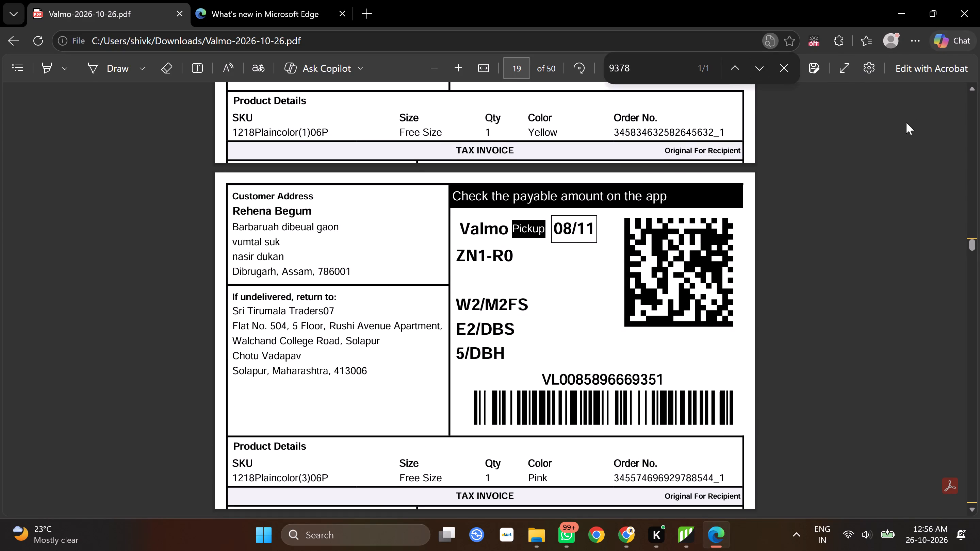
left_click(779, 65)
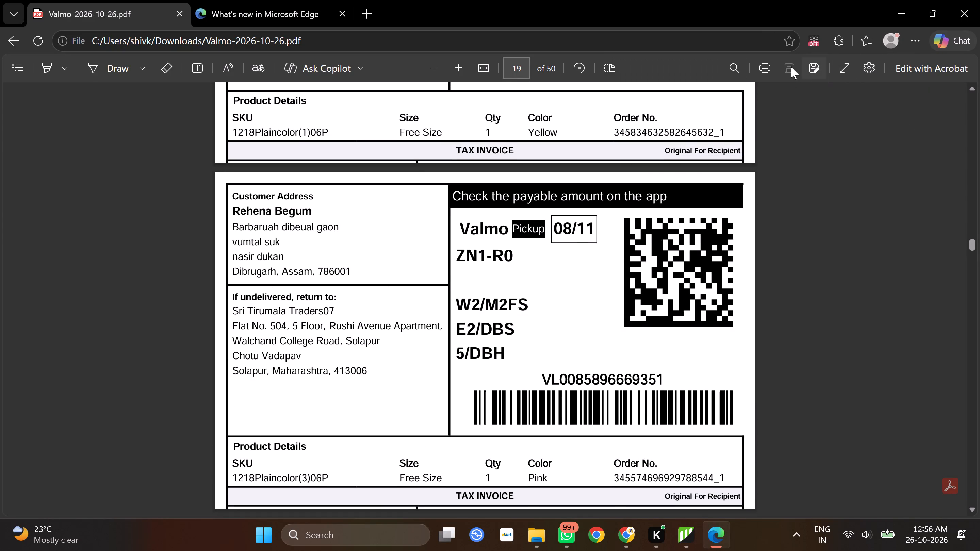
left_click(771, 67)
left_click(95, 425)
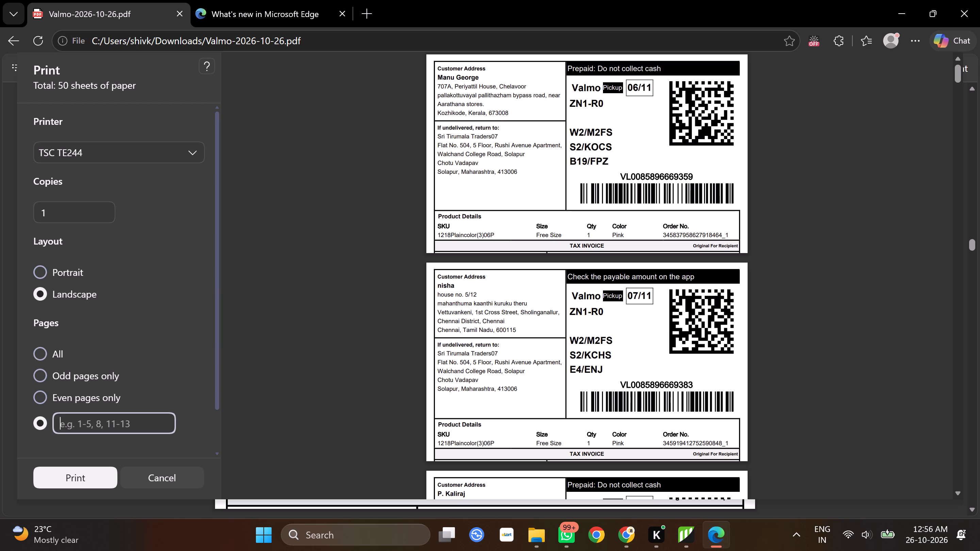
type("19")
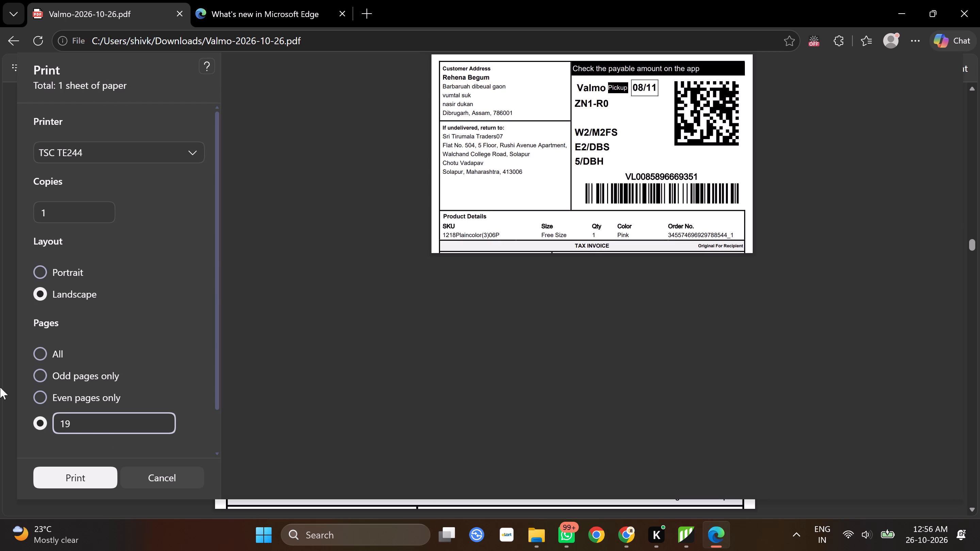
left_click(65, 471)
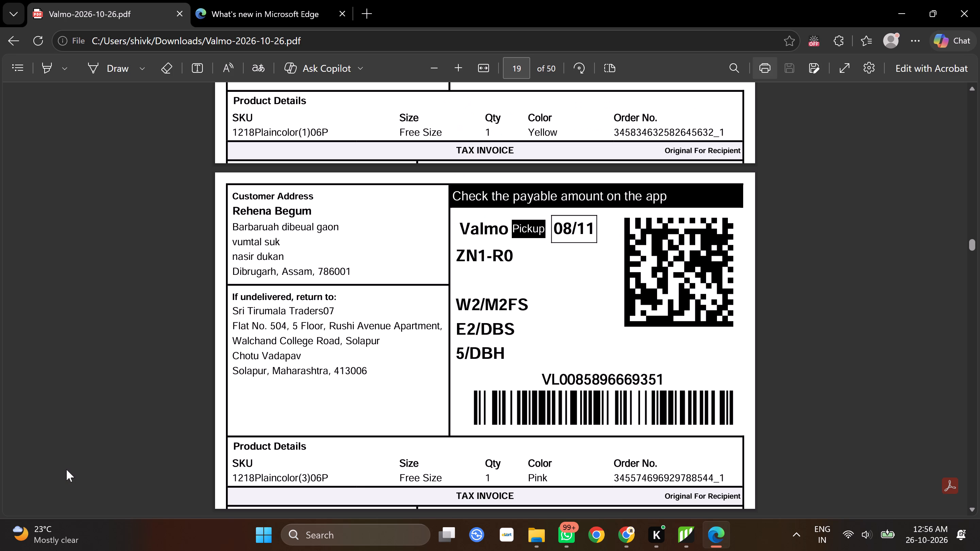
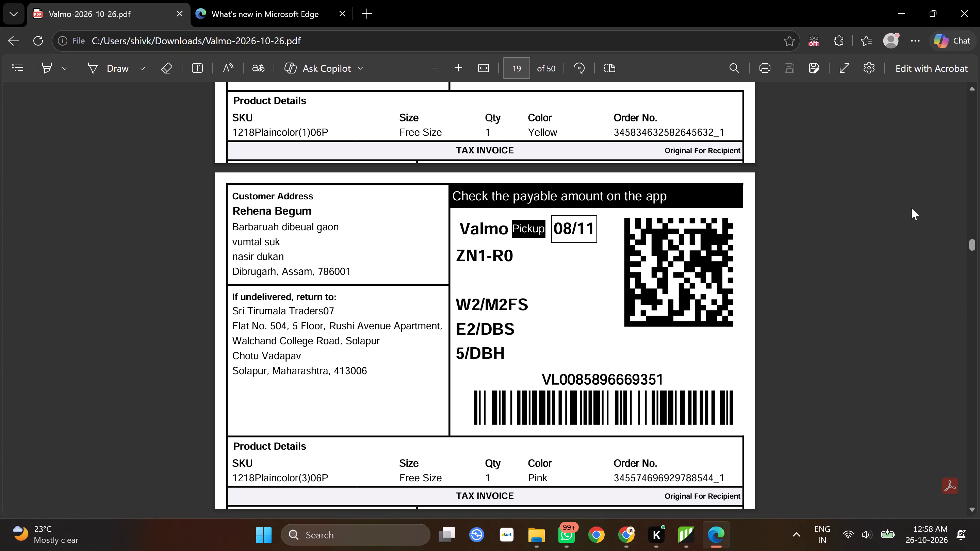
Switch to Chrome, open the Sri Tirumala Traders profile and go to its Meesho Ready to Ship orders.
left_click(627, 541)
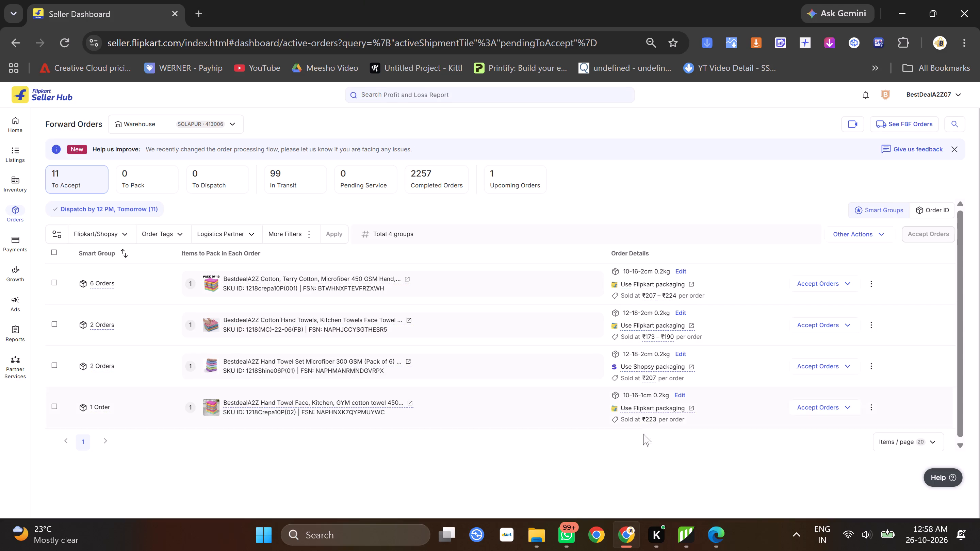
left_click(941, 36)
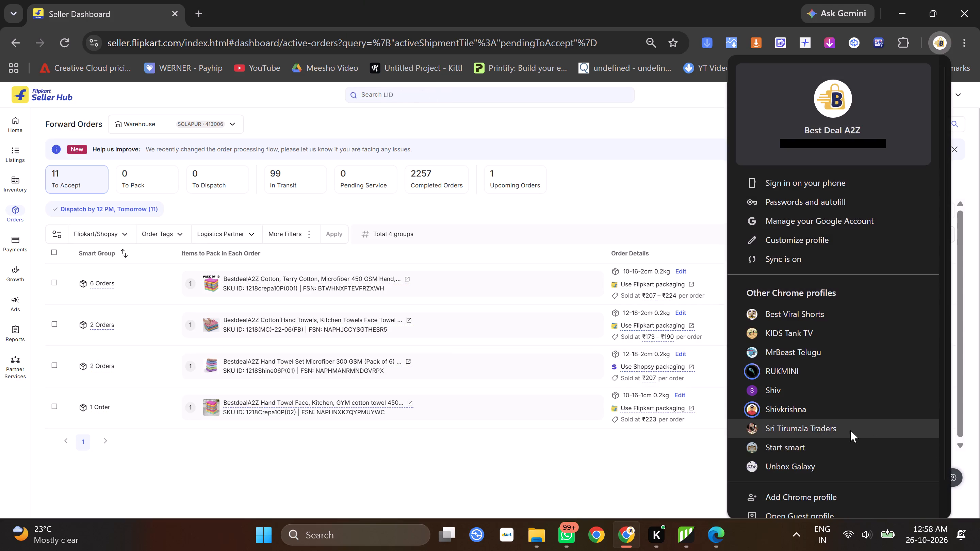
left_click(850, 430)
left_click(220, 396)
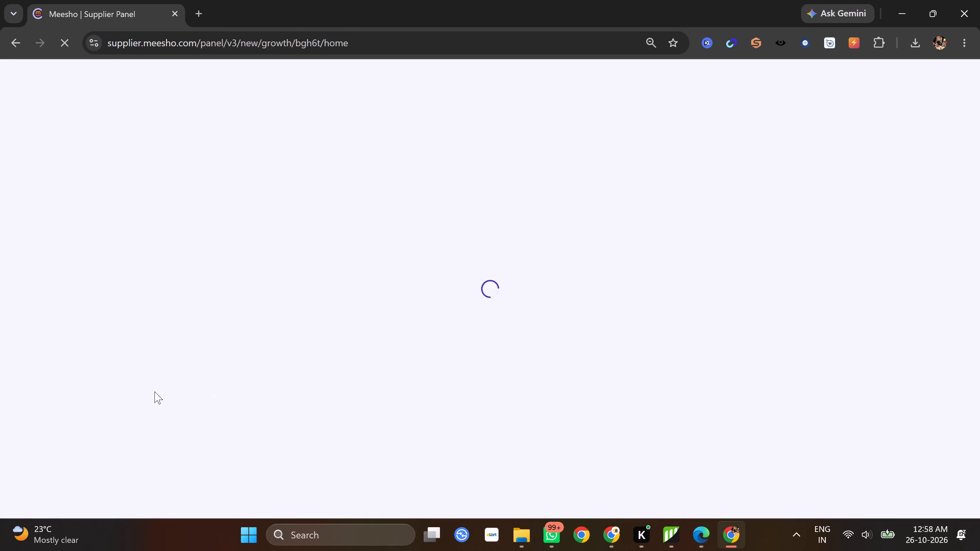
left_click(386, 190)
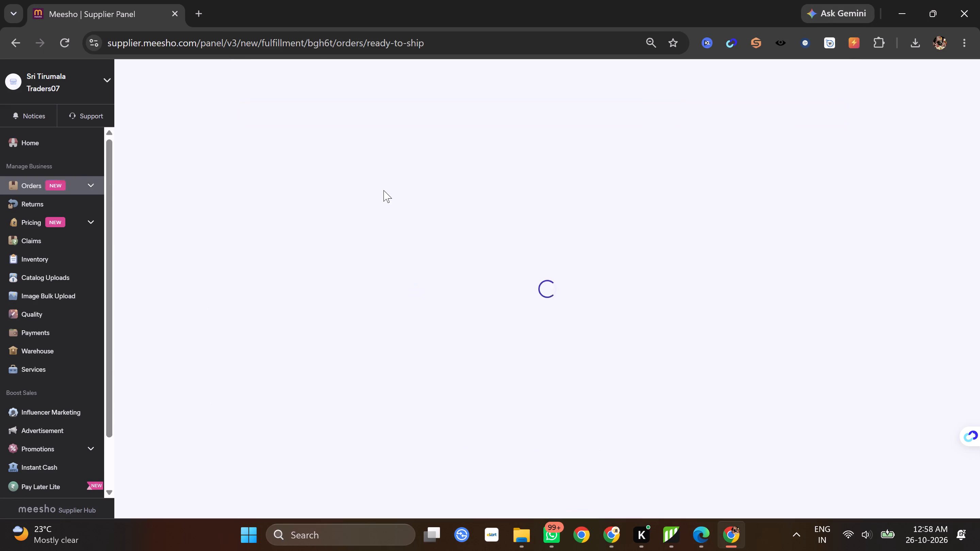
Examine the Meesho Ready to Ship orders for their SKUs, dispatch dates, label download status and couriers.
scroll(397, 159, "down", 2)
scroll(433, 261, "down", 2)
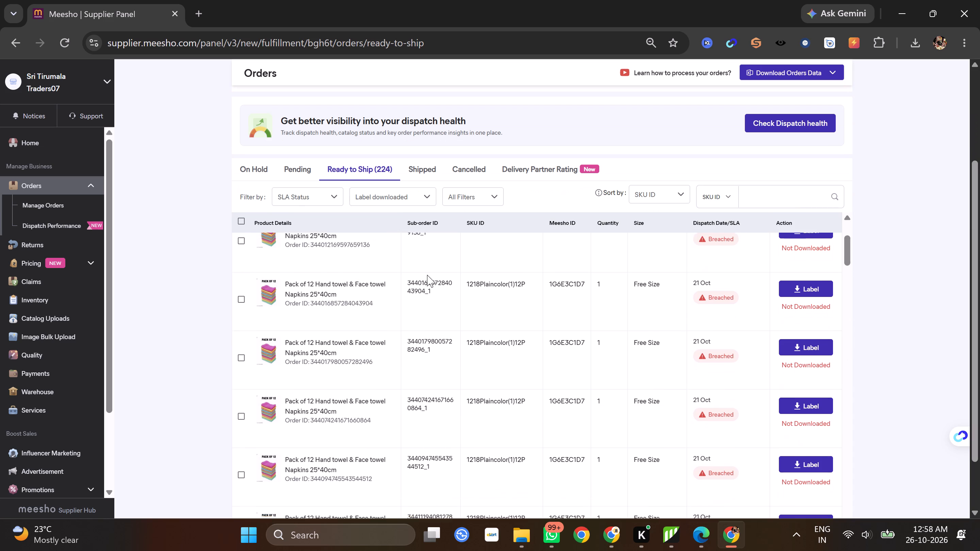
scroll(427, 275, "up", 3)
scroll(972, 134, "down", 2)
scroll(727, 265, "up", 3)
scroll(727, 264, "down", 4)
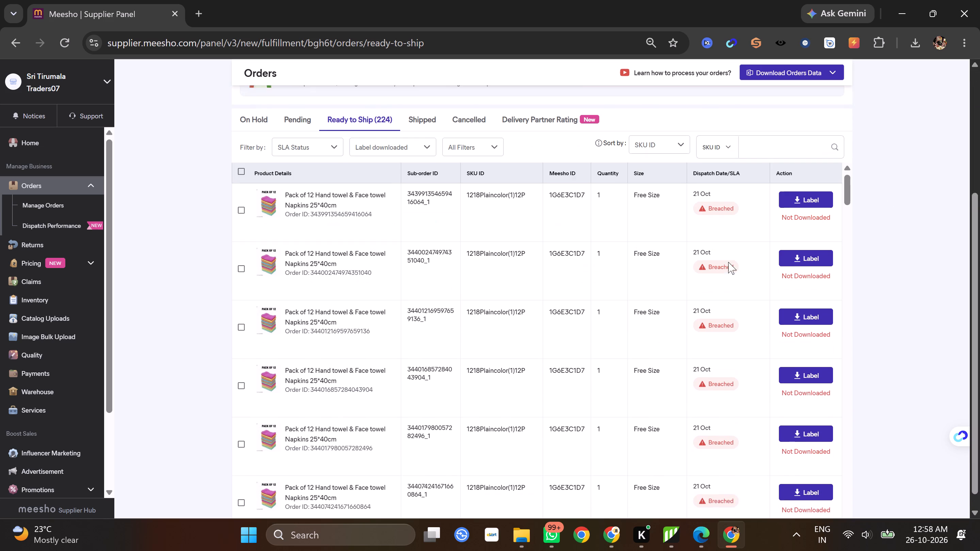
scroll(714, 284, "down", 3)
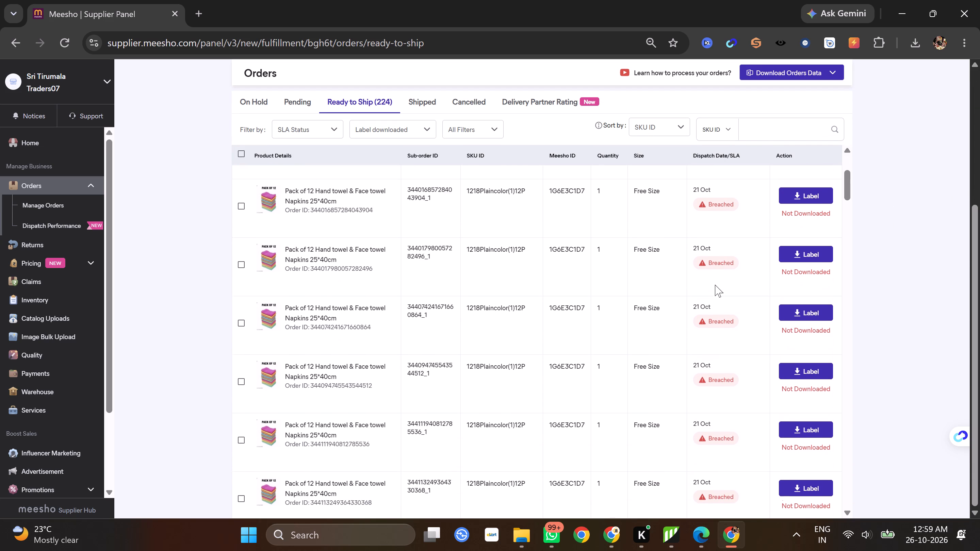
scroll(715, 285, "down", 7)
scroll(968, 271, "down", 1)
scroll(869, 277, "up", 1)
scroll(878, 271, "down", 5)
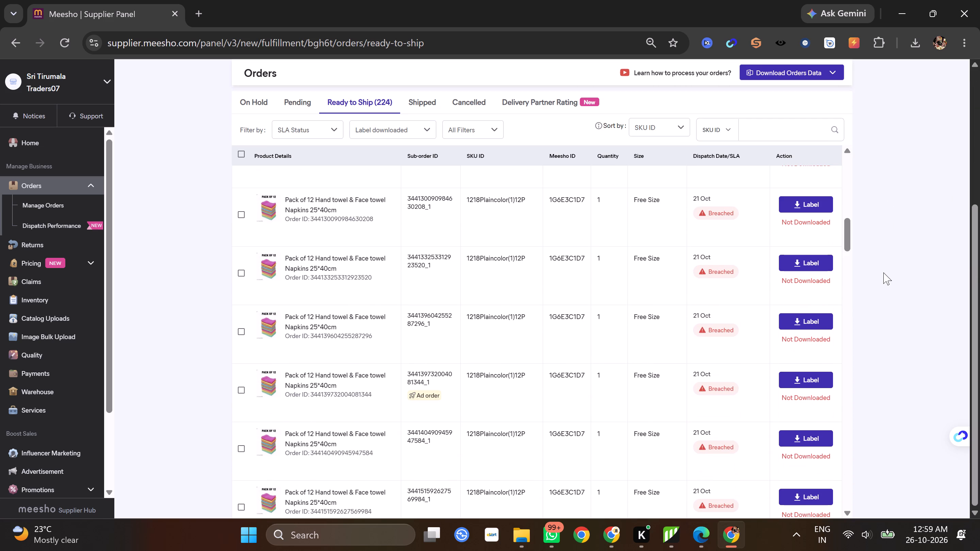
scroll(619, 397, "down", 17)
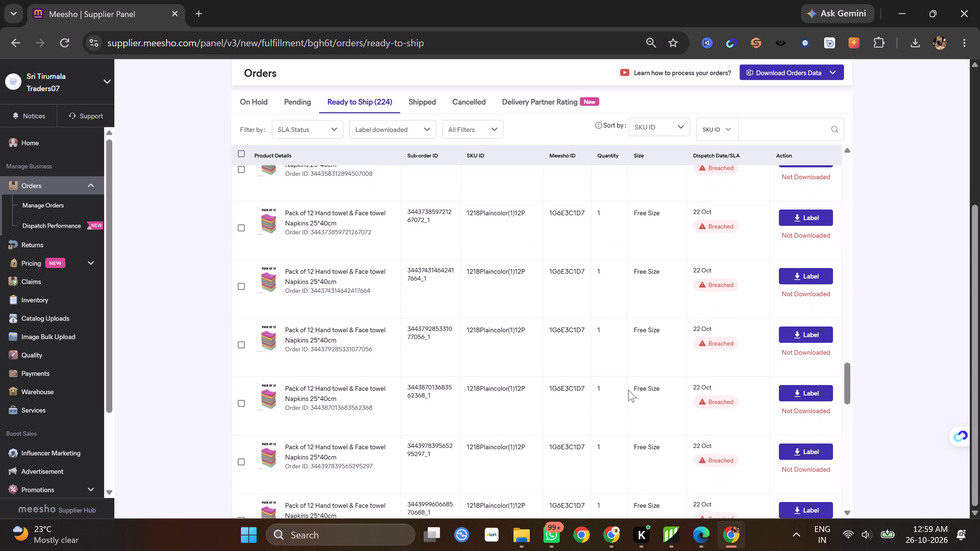
scroll(628, 390, "down", 1)
scroll(628, 390, "up", 1)
scroll(628, 390, "down", 17)
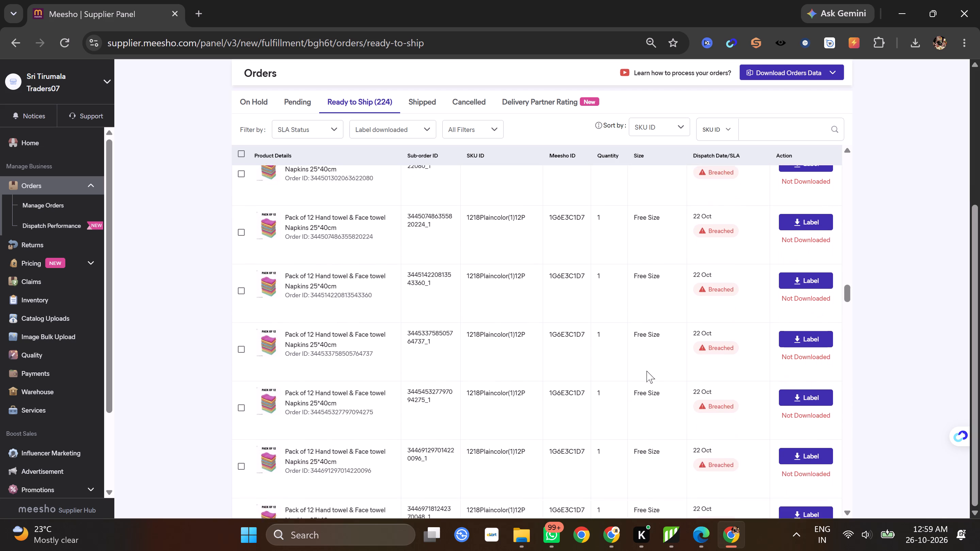
scroll(648, 368, "down", 15)
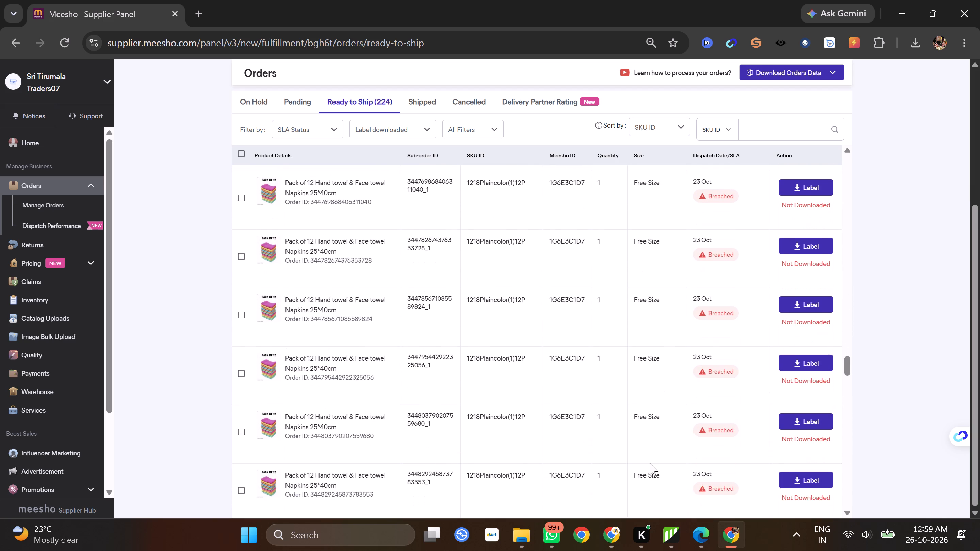
scroll(638, 475, "down", 18)
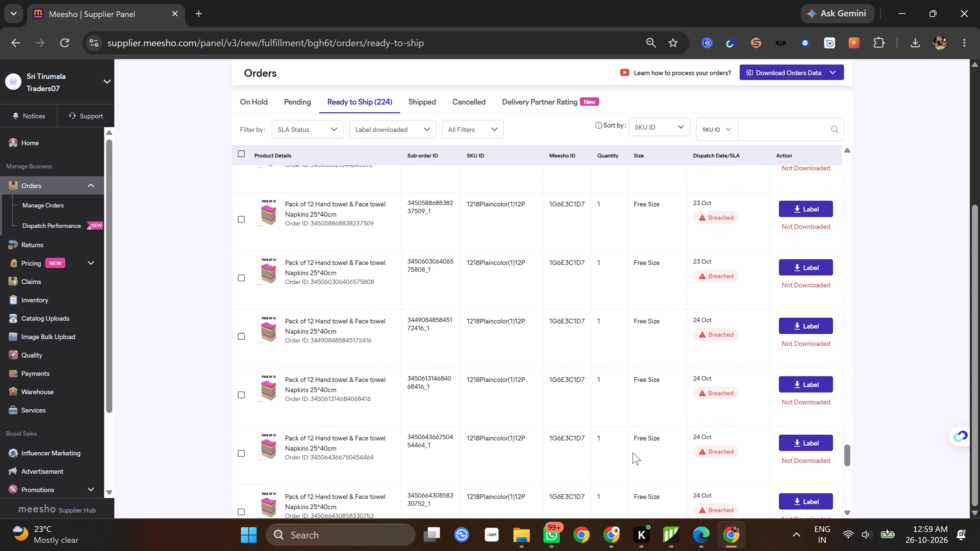
scroll(633, 452, "down", 12)
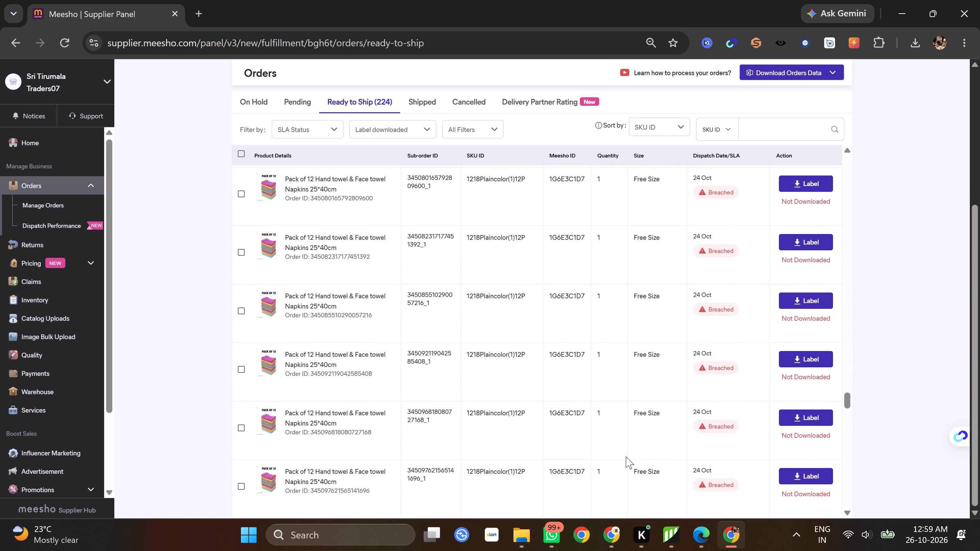
scroll(626, 454, "down", 15)
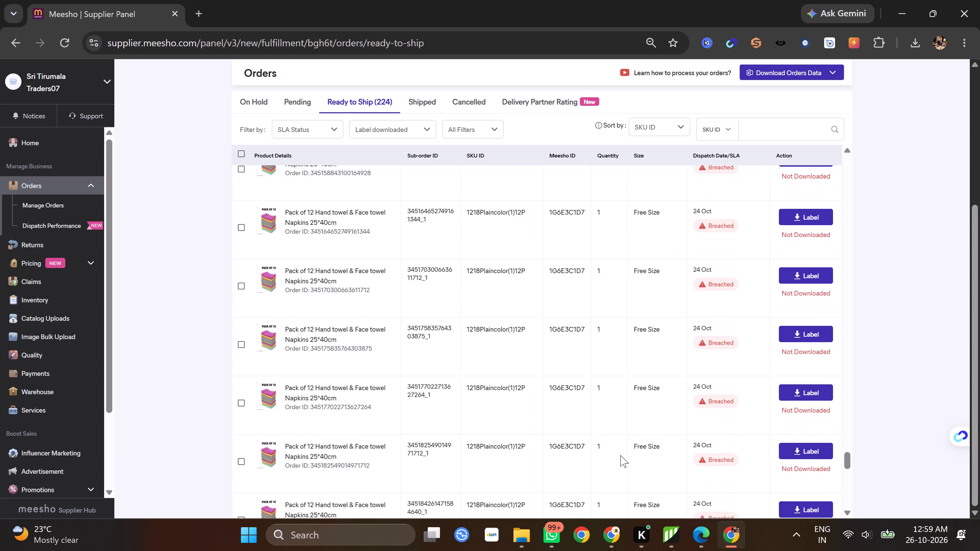
scroll(620, 455, "down", 18)
scroll(614, 458, "down", 3)
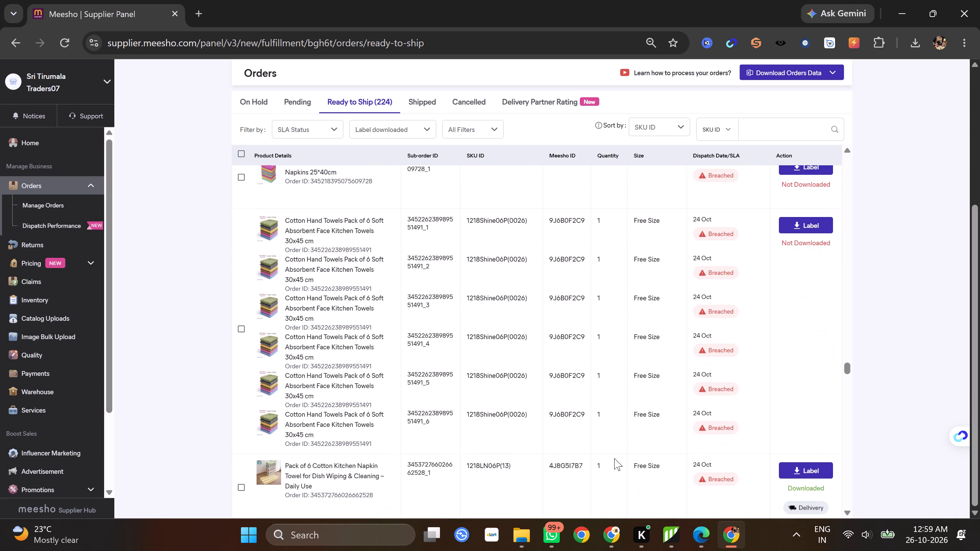
scroll(614, 458, "down", 3)
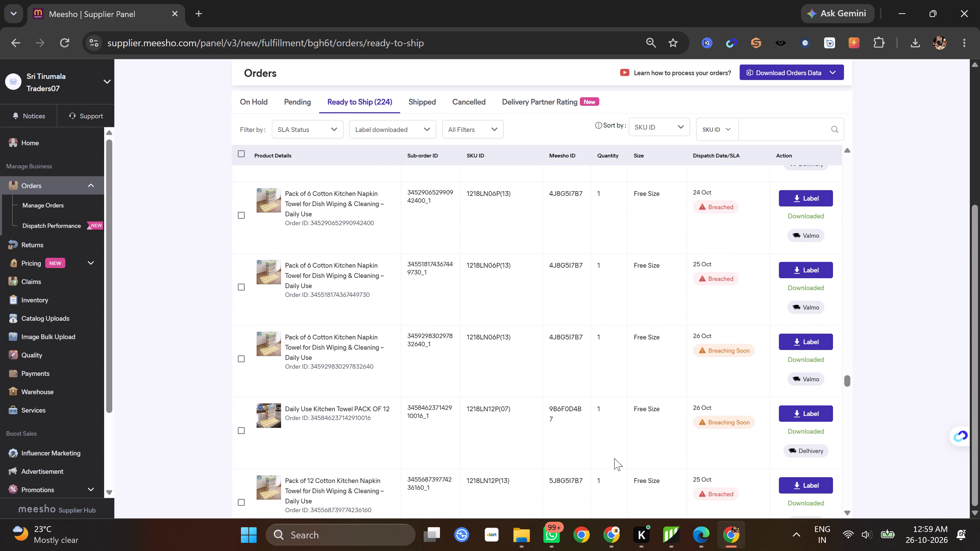
scroll(614, 458, "up", 2)
scroll(614, 458, "down", 1)
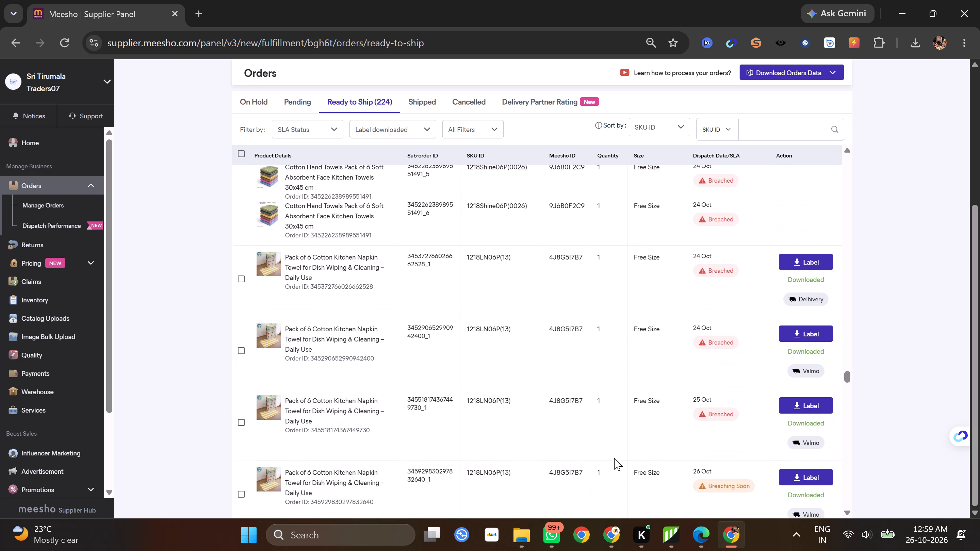
scroll(614, 458, "down", 3)
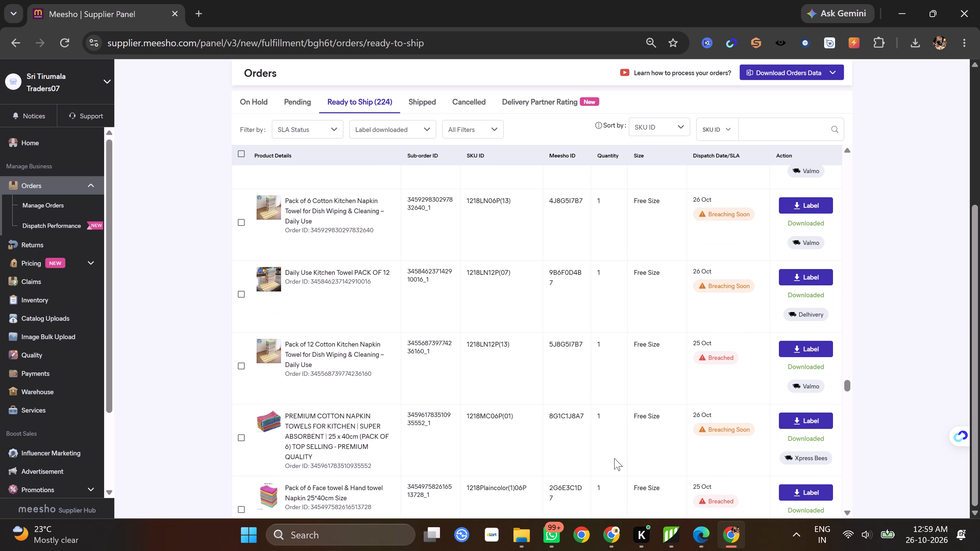
scroll(614, 458, "down", 2)
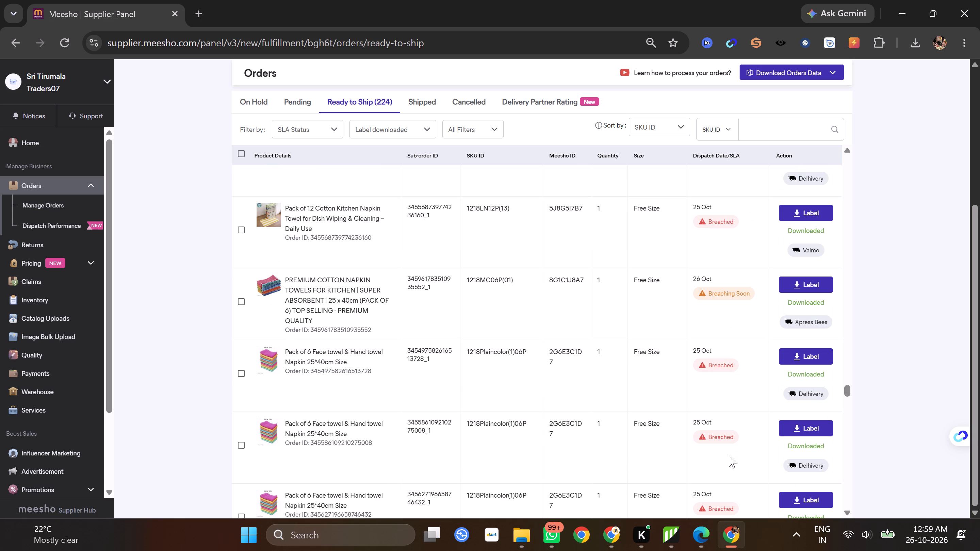
Review the unscheduled payment details under the next 7 days of upcoming Meesho payments.
left_click(59, 374)
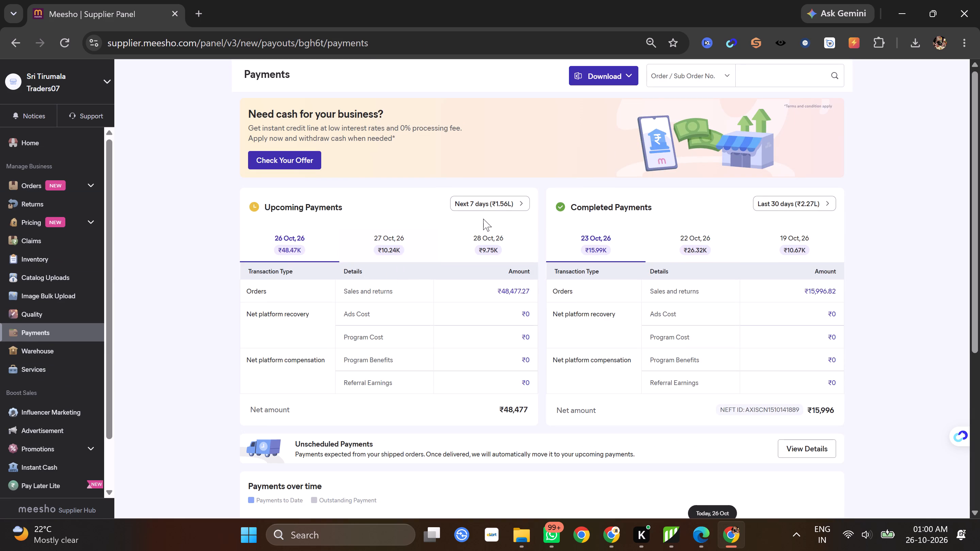
left_click(492, 206)
left_click(794, 409)
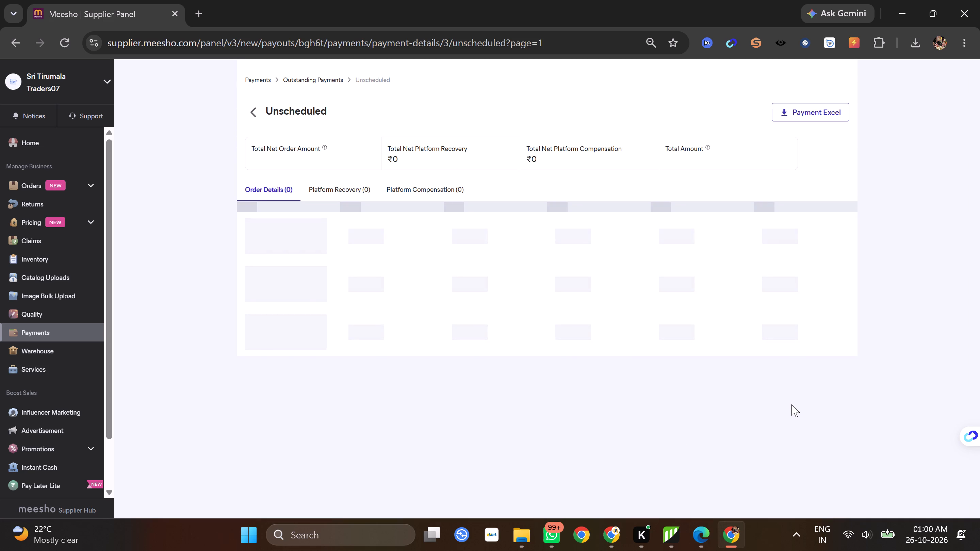
left_click(248, 108)
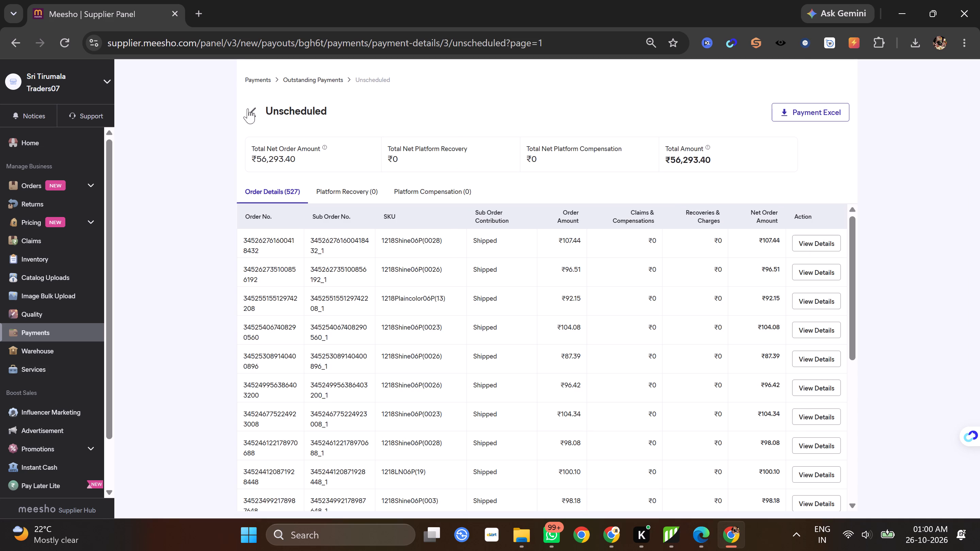
Look through the Pending orders in Meesho for their SKUs and dispatch dates.
left_click(32, 185)
scroll(422, 209, "down", 2)
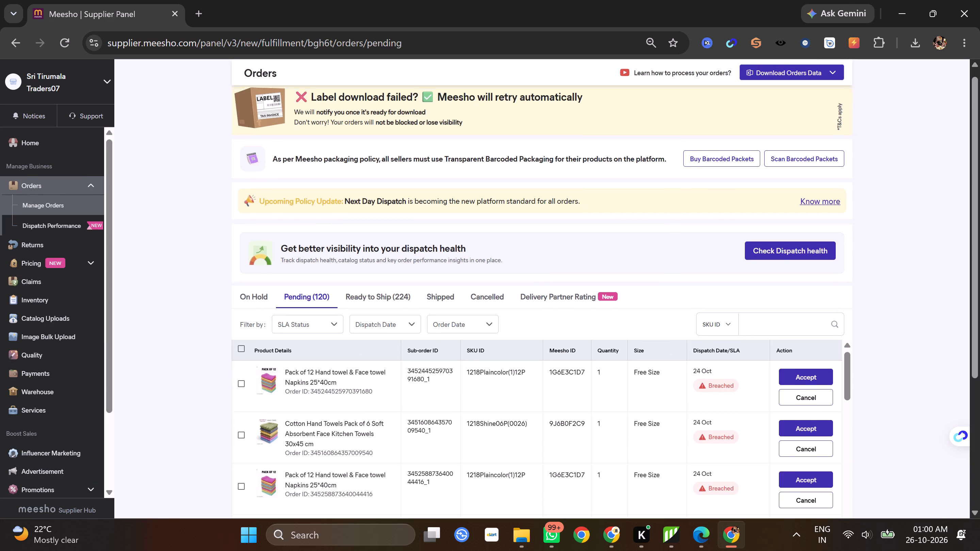
scroll(422, 210, "down", 1)
scroll(413, 238, "down", 3)
scroll(459, 283, "down", 5)
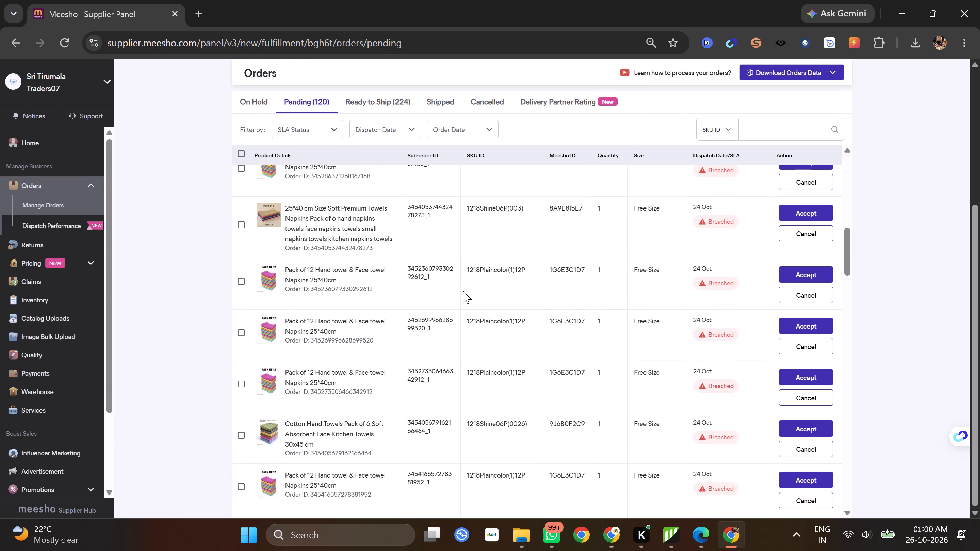
Review the unscheduled and 2 Nov 2026 payment details under Meesho's next 7 days payments.
left_click(48, 375)
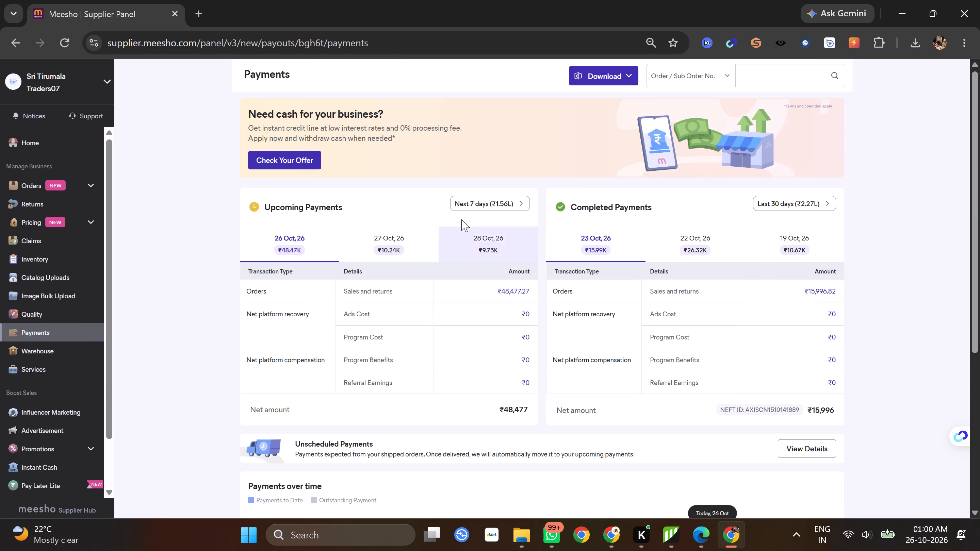
left_click(470, 206)
left_click(801, 412)
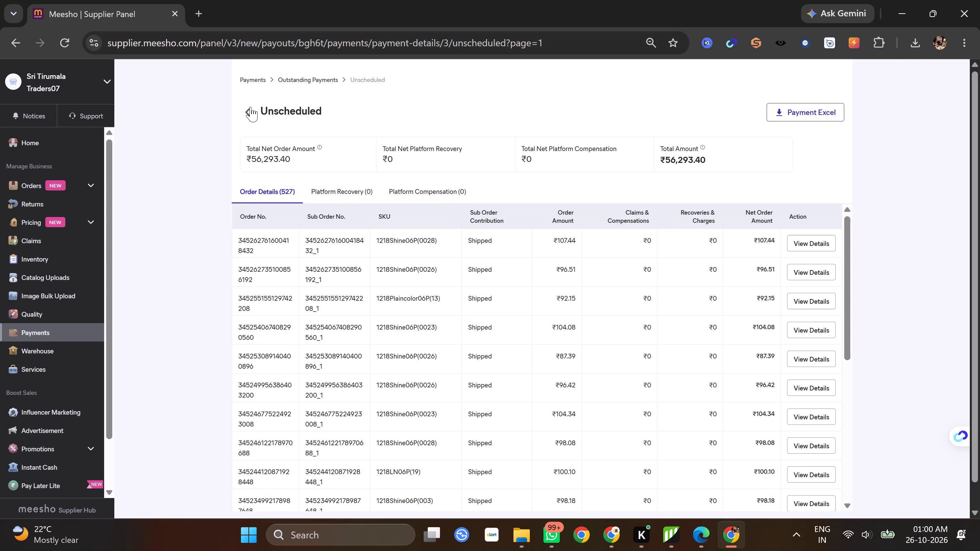
left_click(250, 109)
left_click(793, 372)
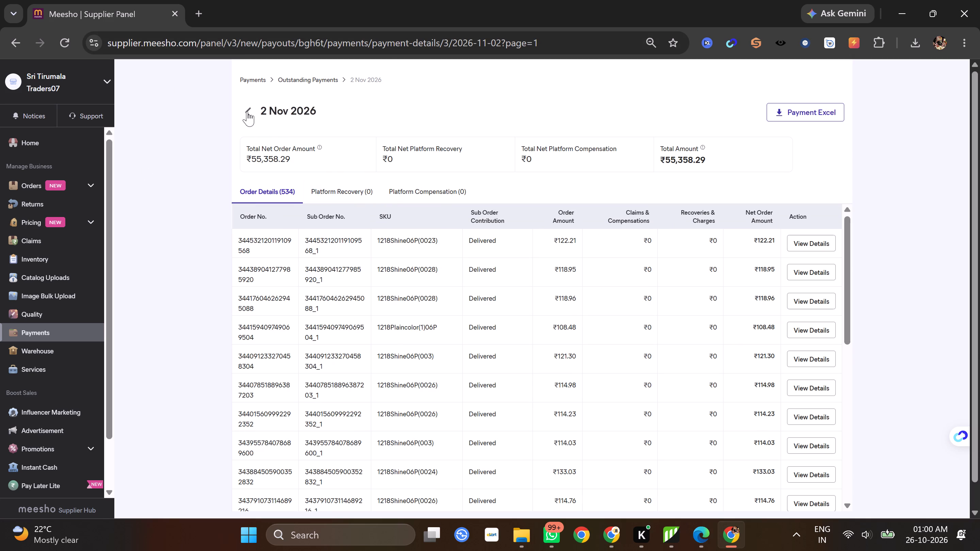
left_click(247, 111)
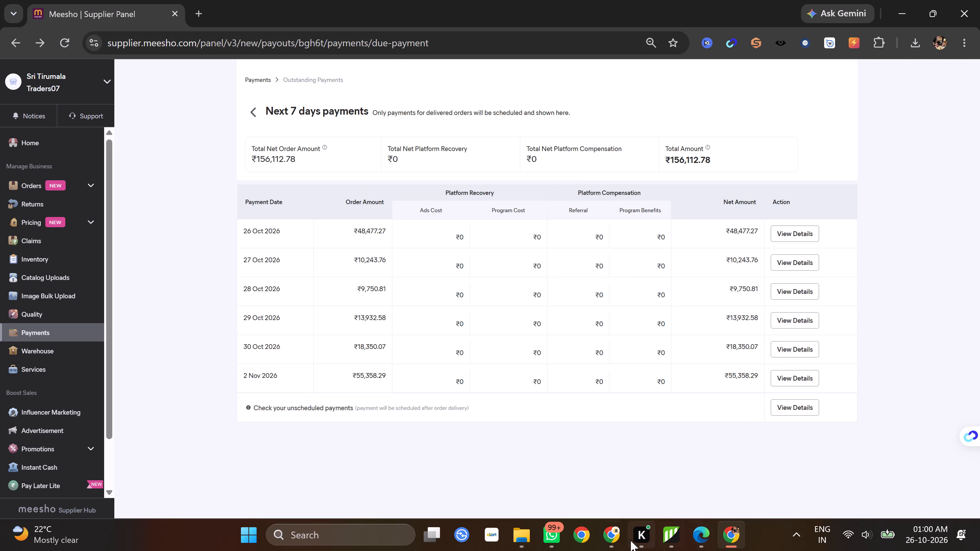
Switch to the Flipkart Seller Hub window, accept all 11 orders awaiting acceptance and reload the orders page.
left_click(614, 543)
left_click(61, 39)
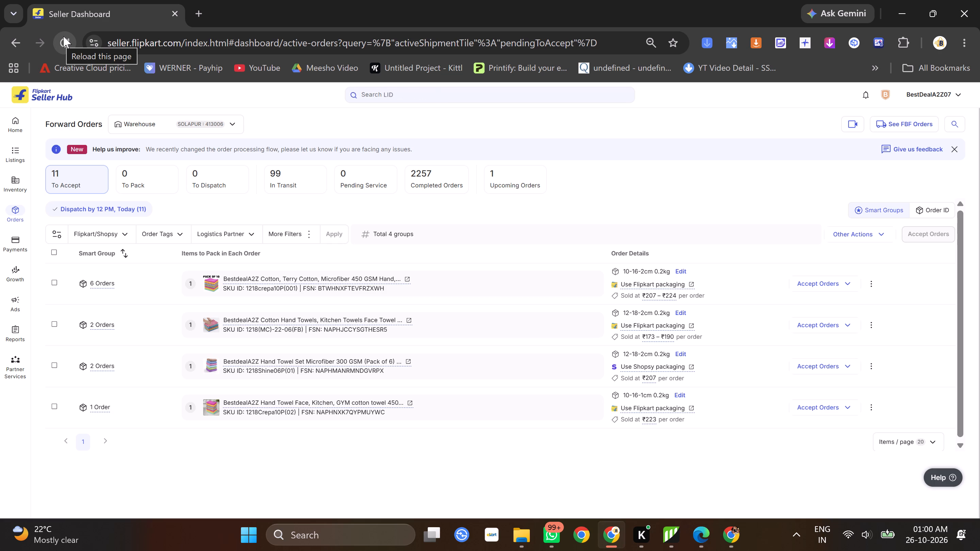
left_click(55, 251)
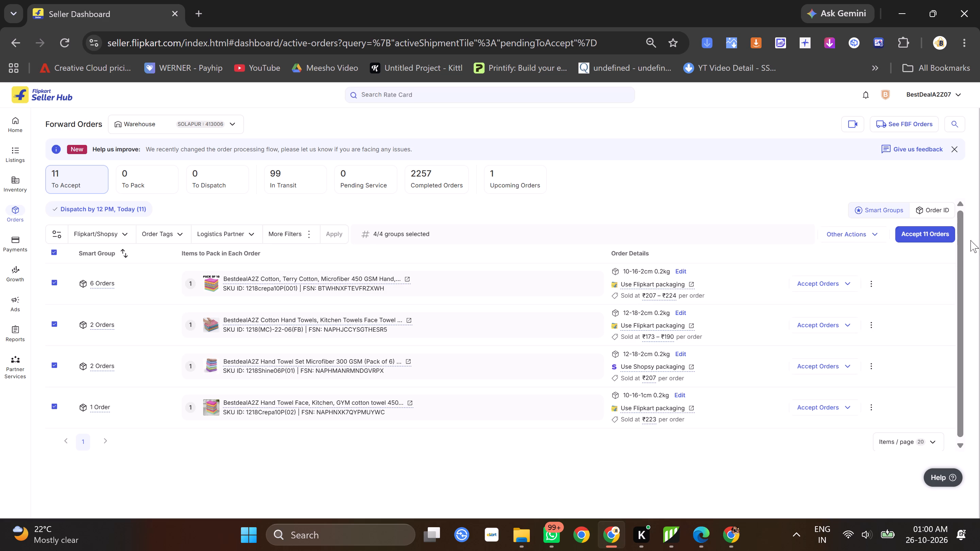
left_click(906, 229)
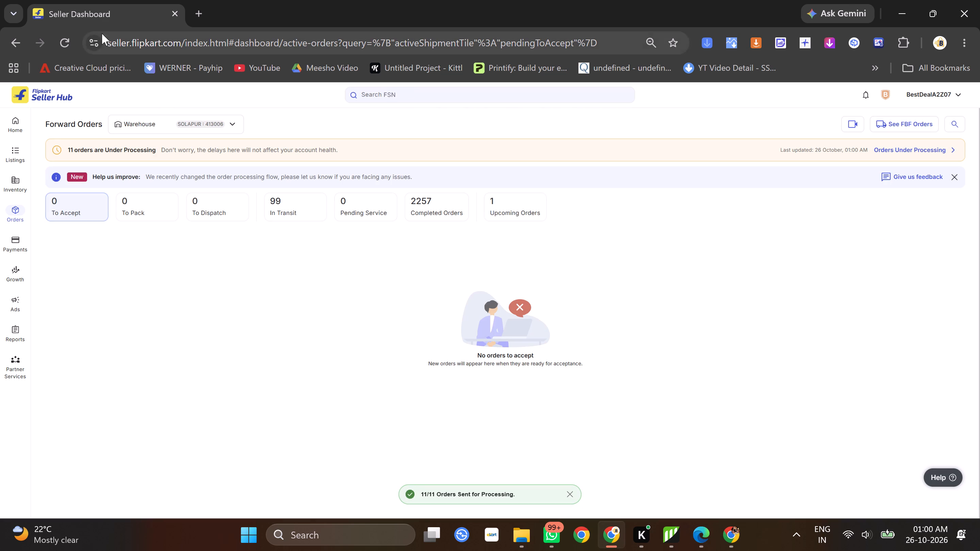
left_click(67, 45)
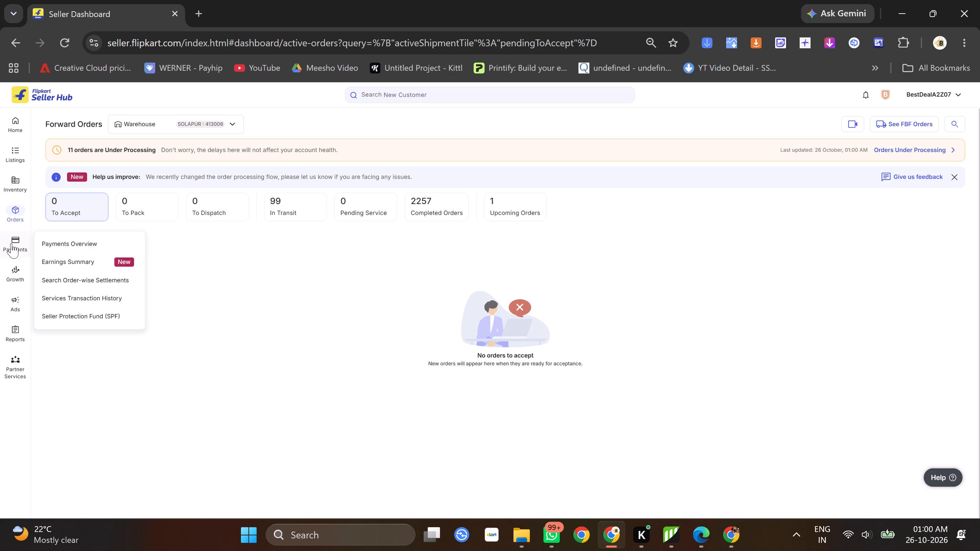
Visit the Flipkart listings, go back to the orders and open the Returns page.
left_click(16, 155)
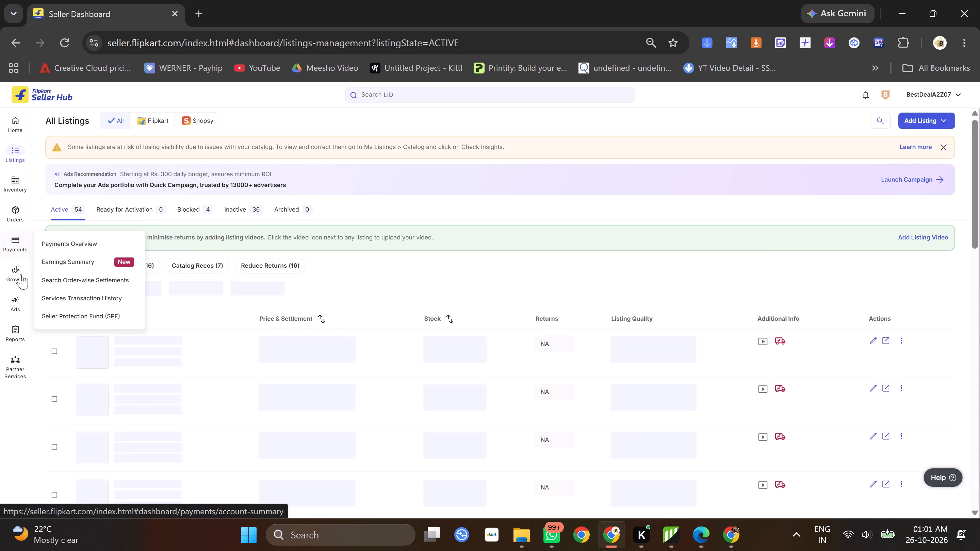
left_click(12, 214)
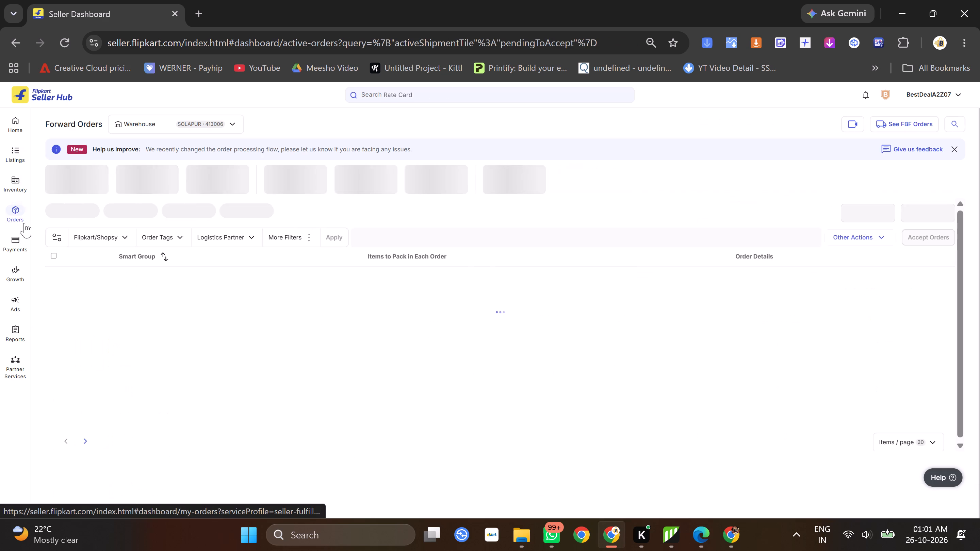
left_click(48, 236)
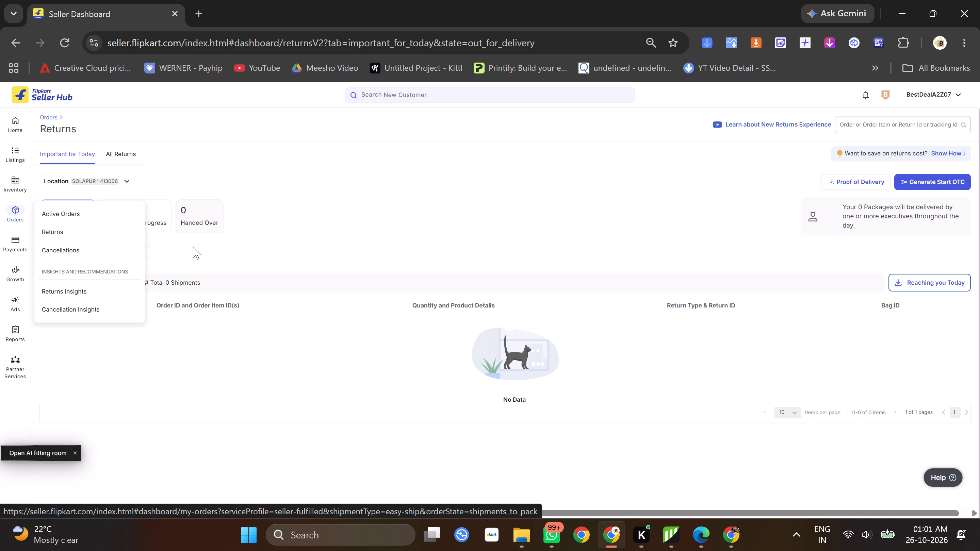
Review the All Returns list on the Flipkart Returns page.
left_click(112, 159)
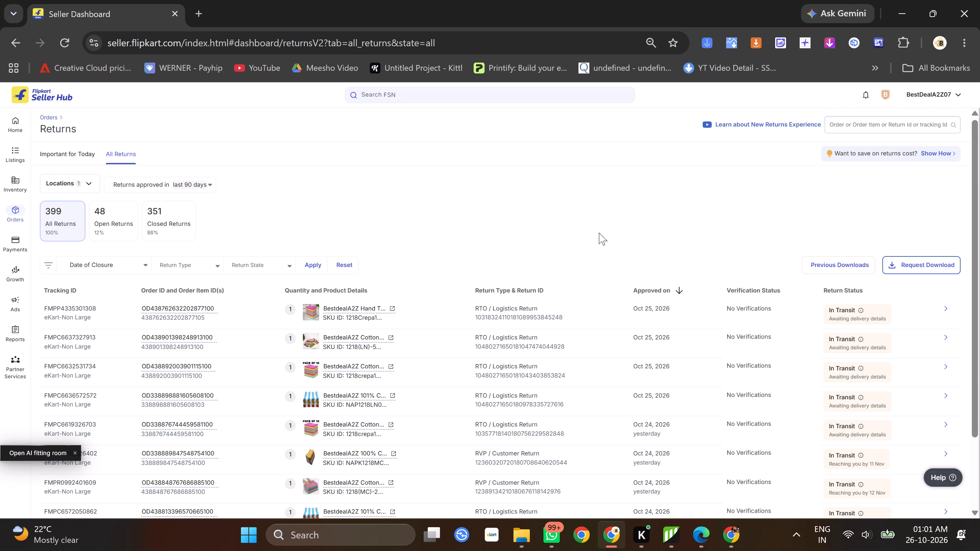
scroll(600, 233, "down", 2)
scroll(394, 197, "up", 1)
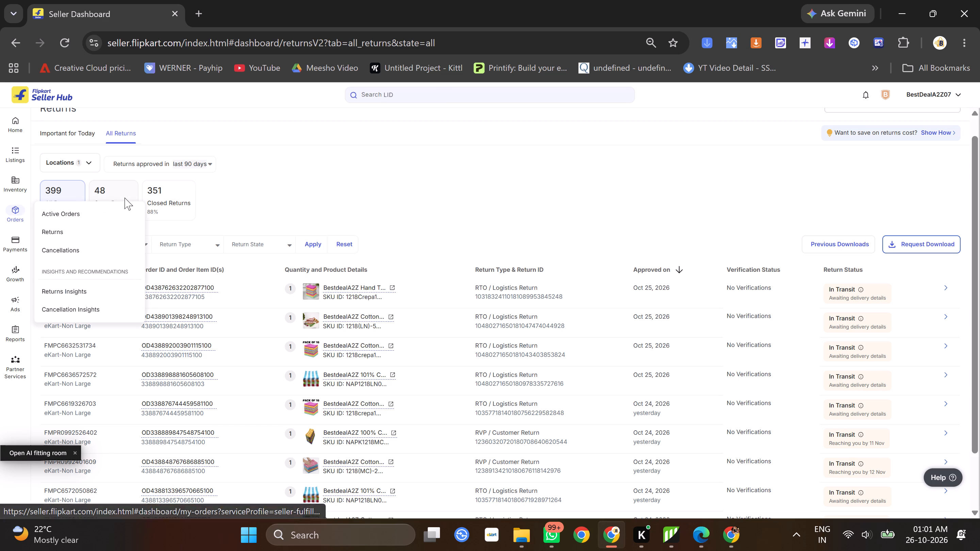
Print the labels for all 11 pending-label orders under To Pack and close the generated label PDF.
left_click(12, 212)
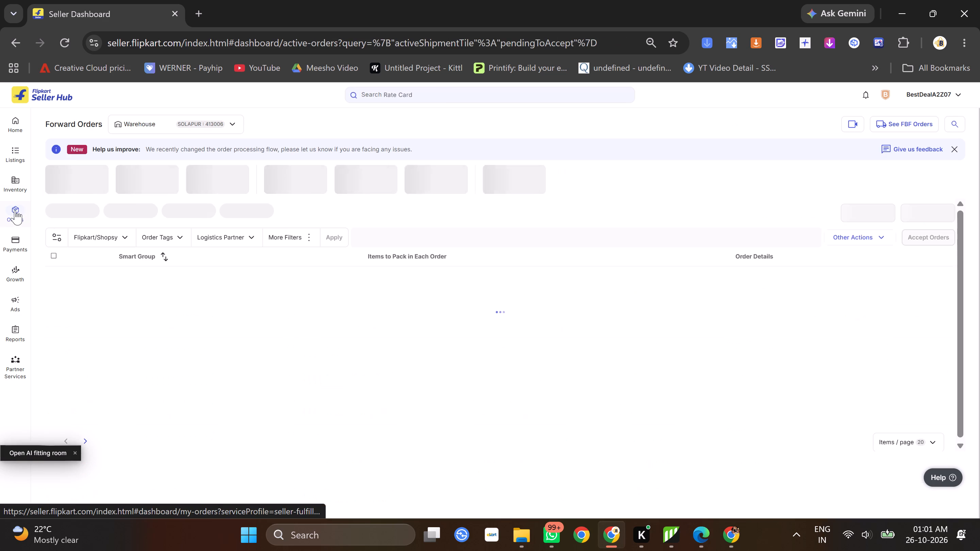
left_click(149, 183)
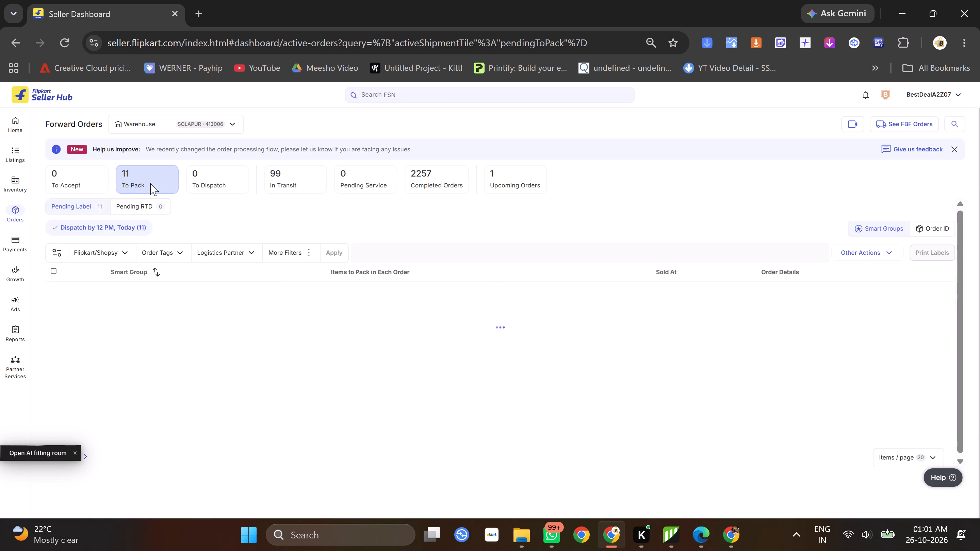
left_click(50, 272)
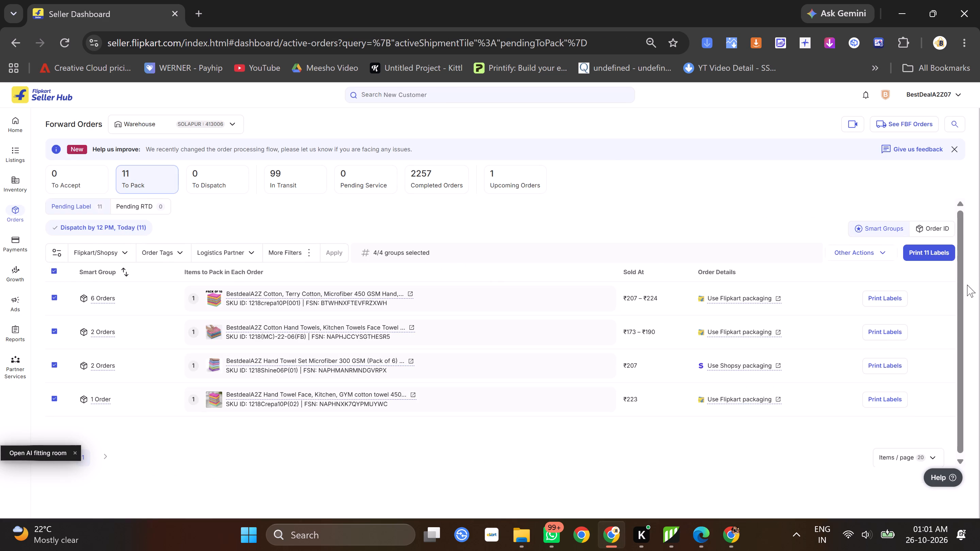
left_click(939, 255)
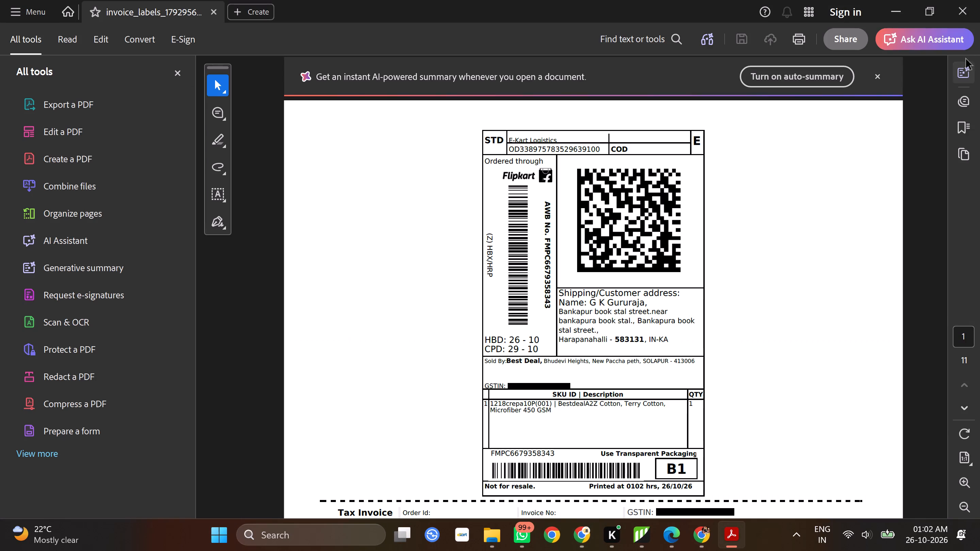
left_click(963, 14)
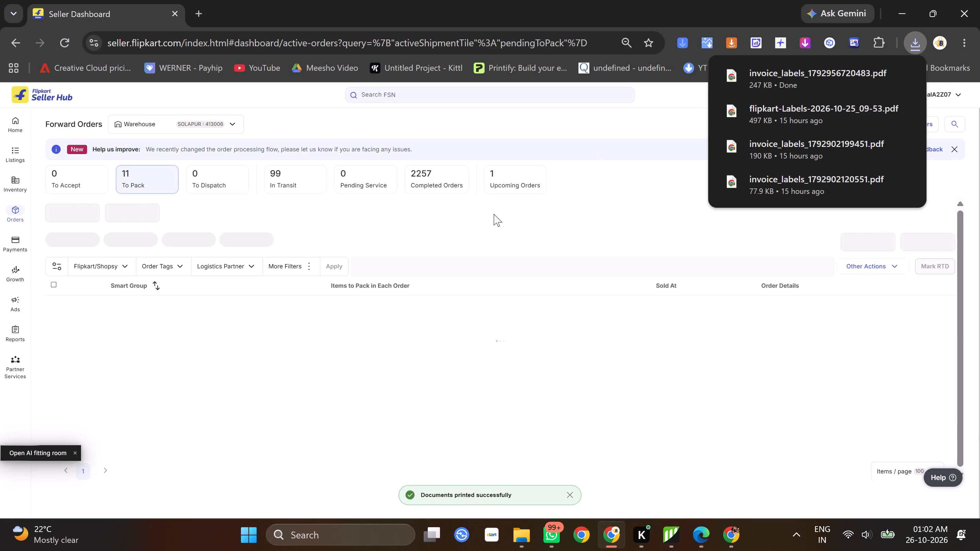
Mark all the pending RTD orders as ready to dispatch and reload the orders page to refresh their processing status.
left_click(53, 273)
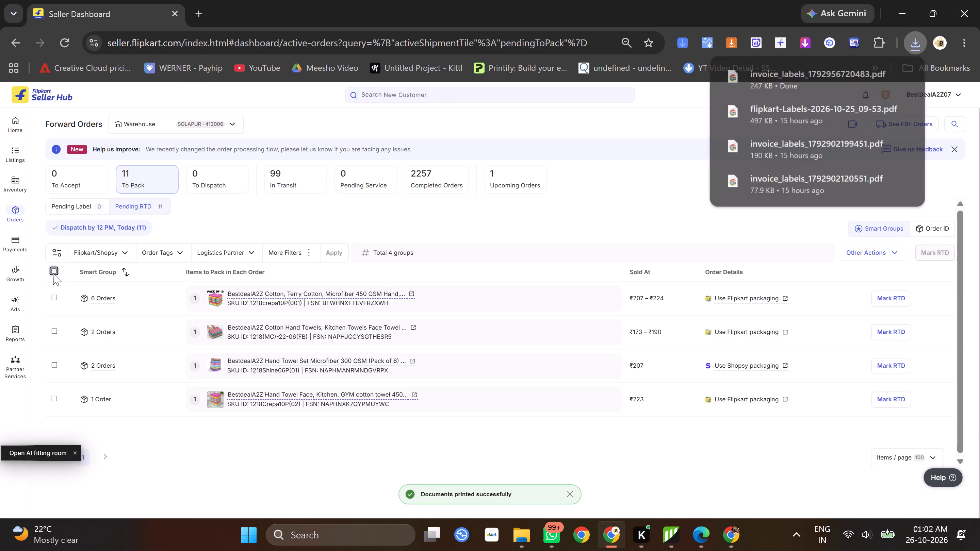
left_click(938, 252)
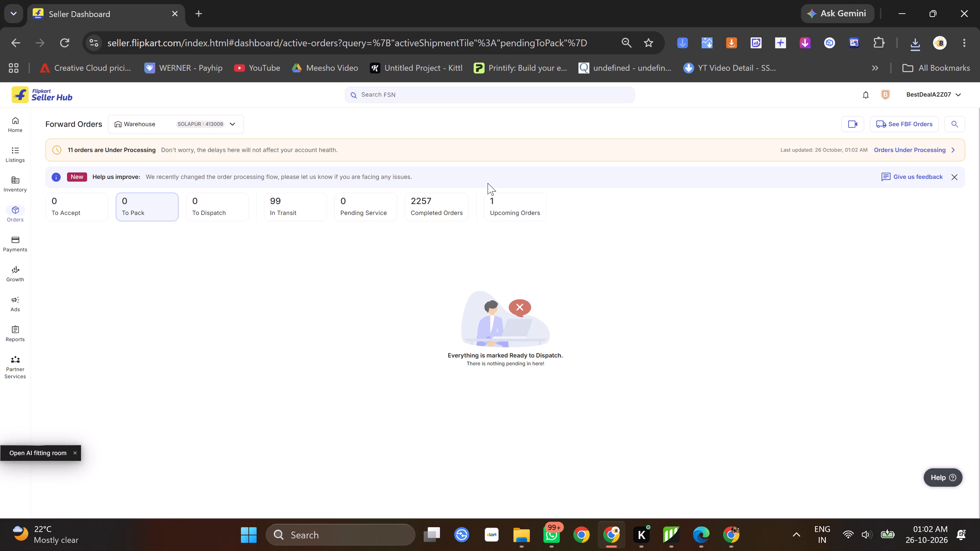
left_click(59, 38)
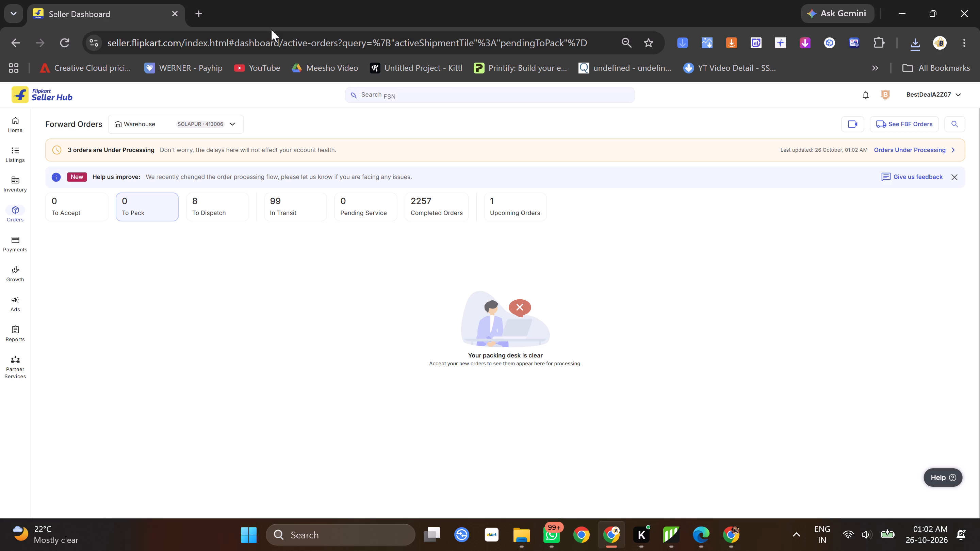
left_click(59, 35)
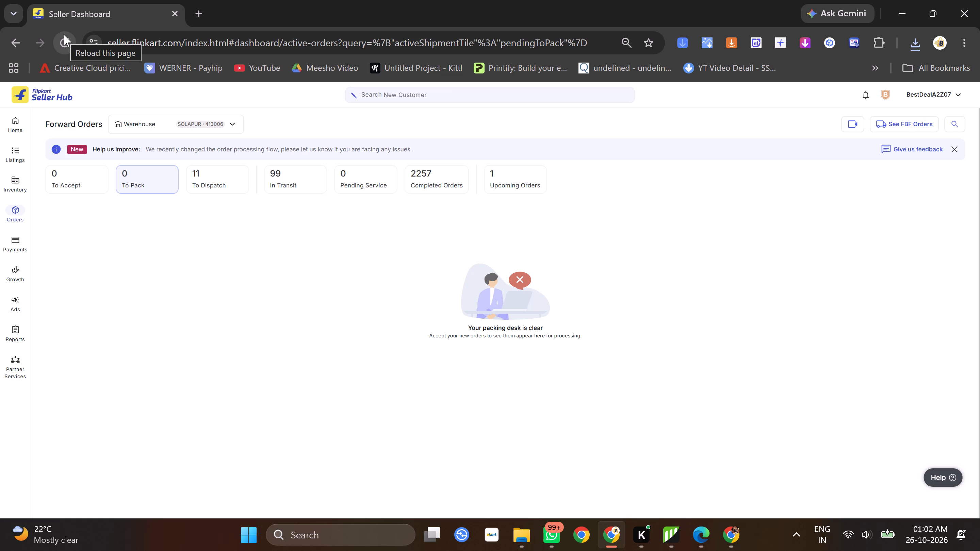
Look through the To Dispatch orders for their products, SKU IDs, dispatch dates and selling prices.
left_click(227, 192)
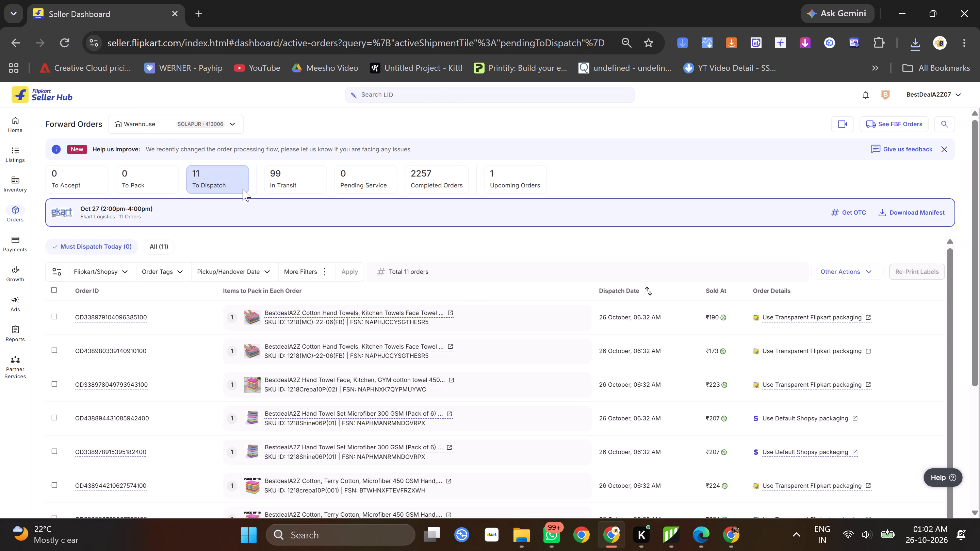
scroll(283, 197, "down", 1)
scroll(332, 306, "down", 8)
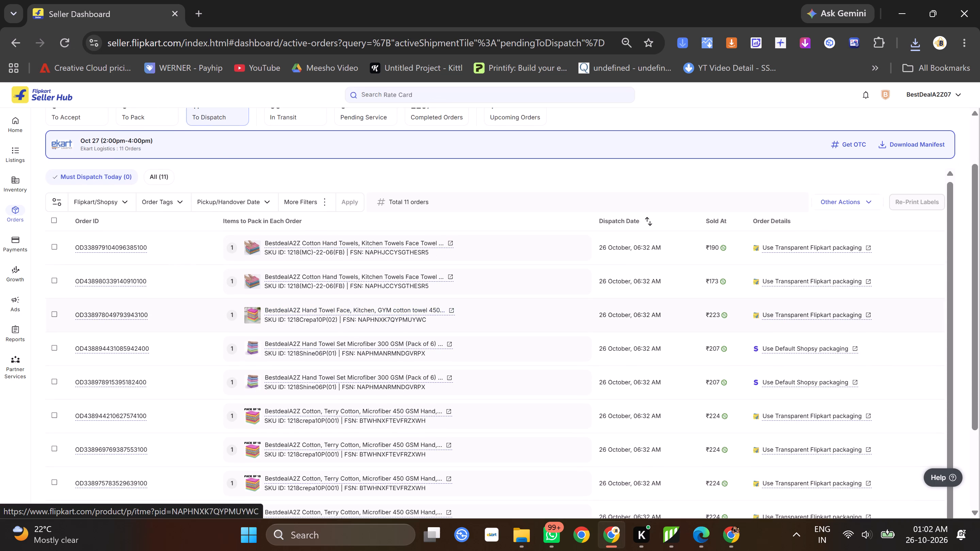
scroll(564, 389, "down", 2)
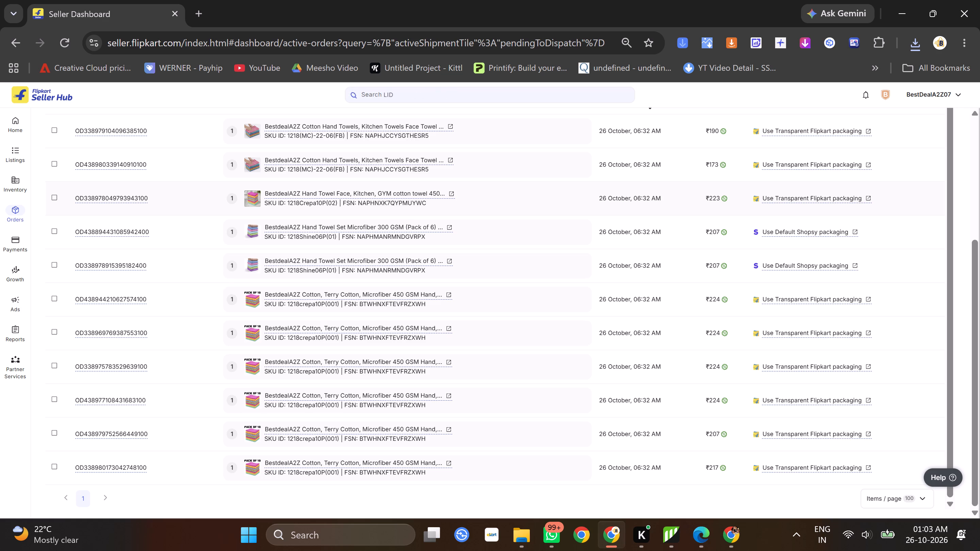
scroll(289, 198, "up", 3)
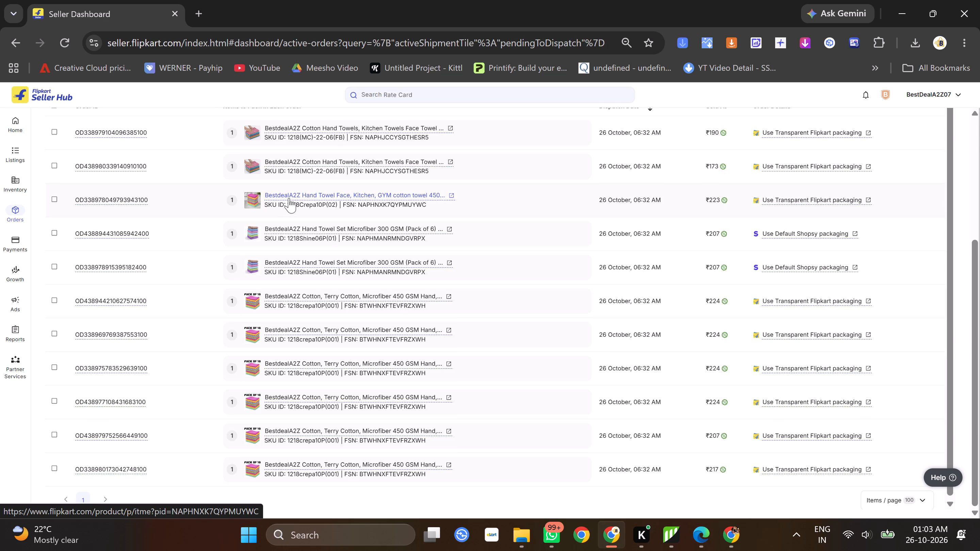
scroll(289, 198, "up", 1)
scroll(289, 196, "down", 4)
scroll(734, 352, "up", 3)
scroll(979, 390, "up", 1)
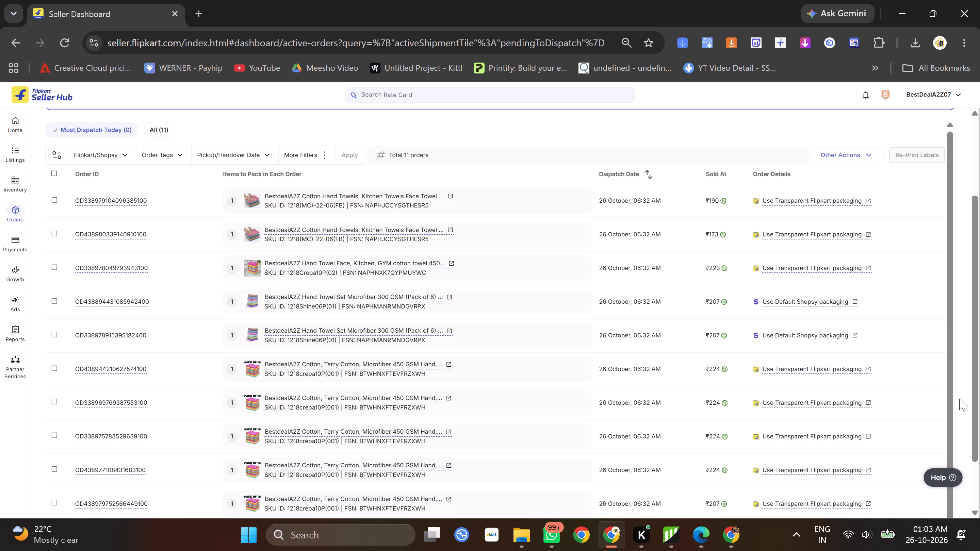
Open the product page of SKU 1218(MC)-22-06(FB) from its order and compare the prices of its other sellers.
left_click(330, 193)
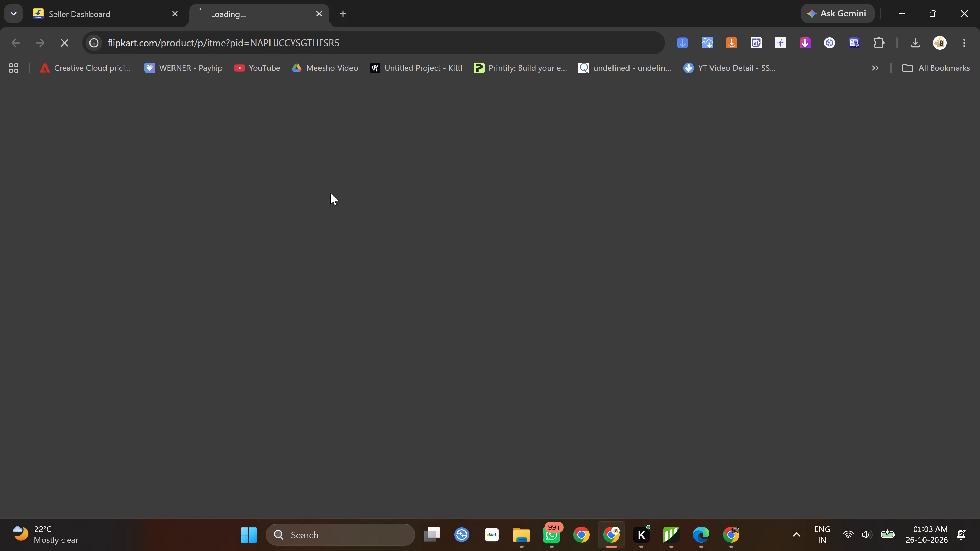
scroll(789, 329, "down", 2)
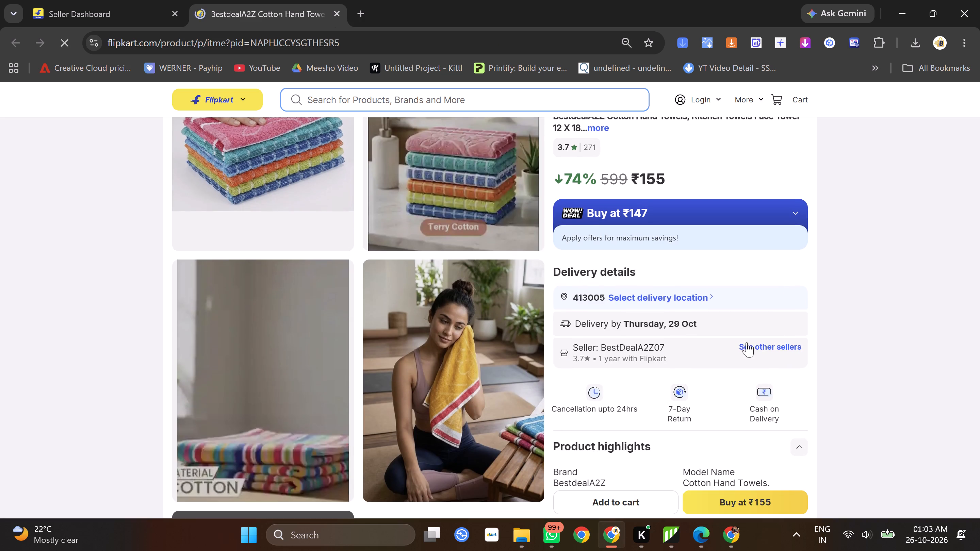
left_click(756, 346)
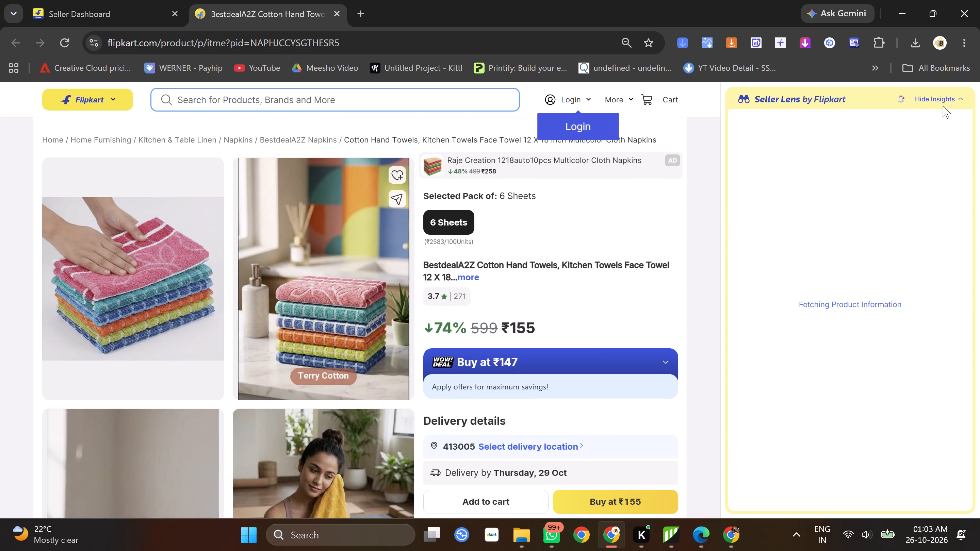
left_click(684, 280)
scroll(635, 372, "down", 2)
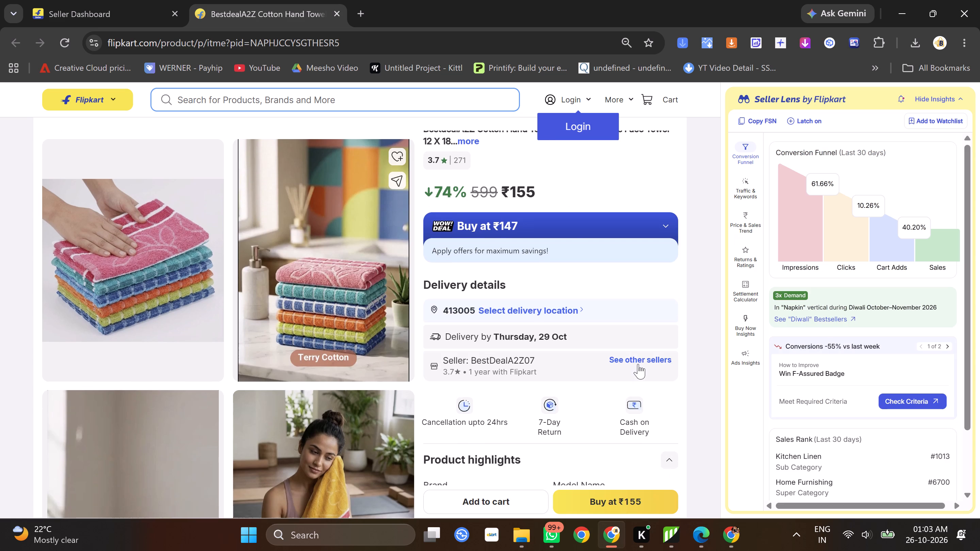
left_click(639, 361)
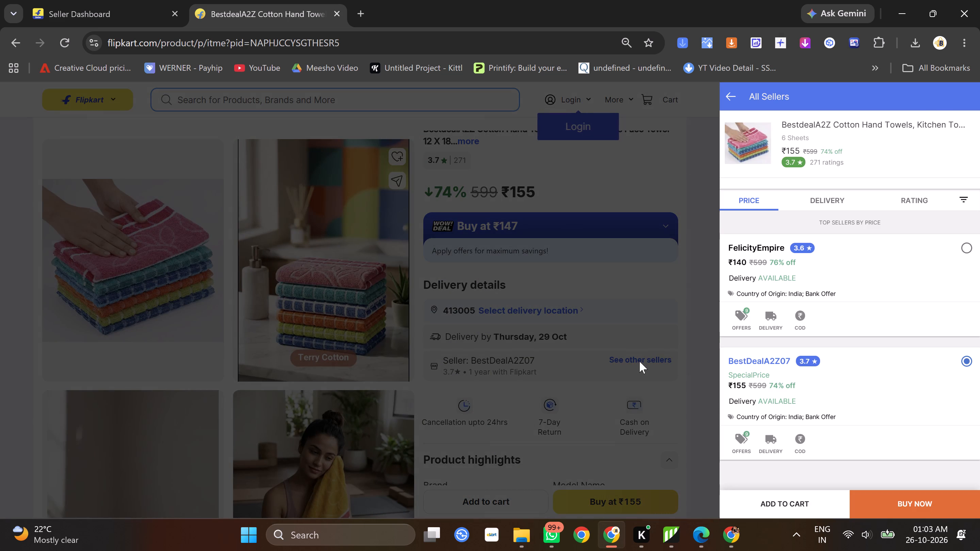
Return to the Seller Dashboard and look through the first page of active listings for their prices, stock and quality.
left_click(85, 0)
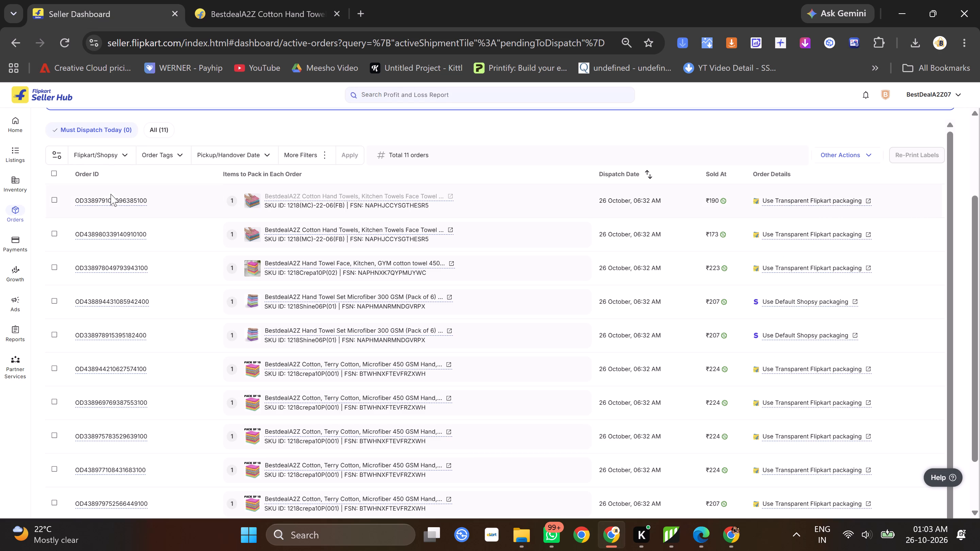
left_click(16, 151)
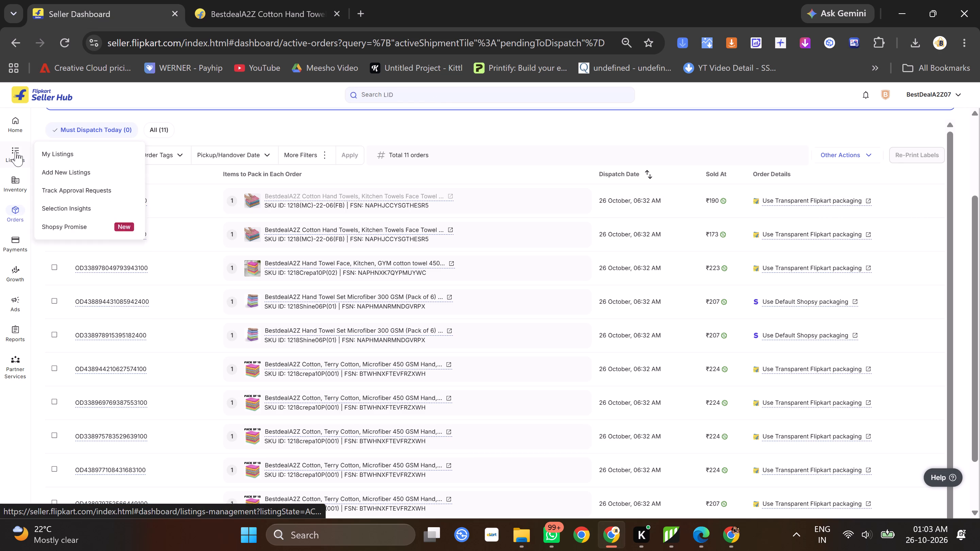
scroll(328, 178, "down", 3)
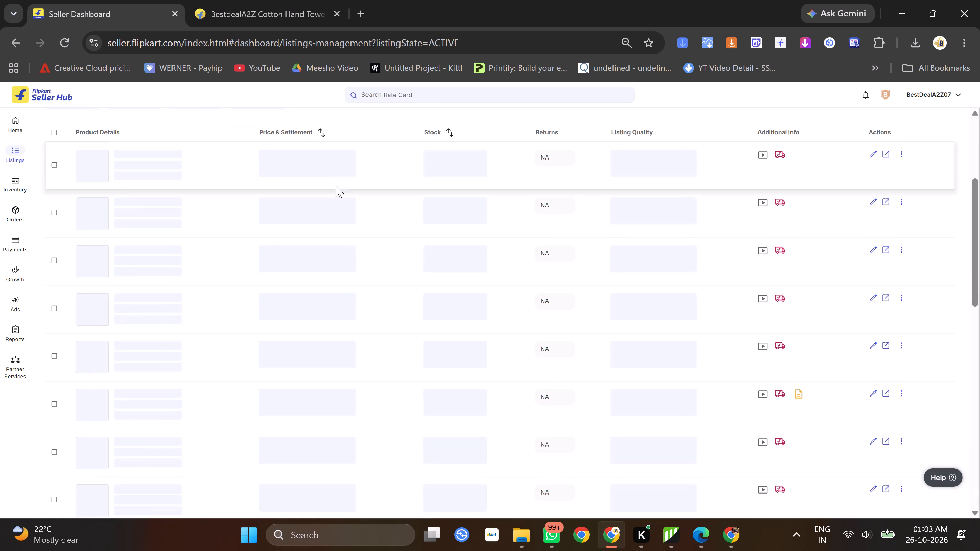
scroll(238, 272, "up", 3)
scroll(244, 270, "down", 6)
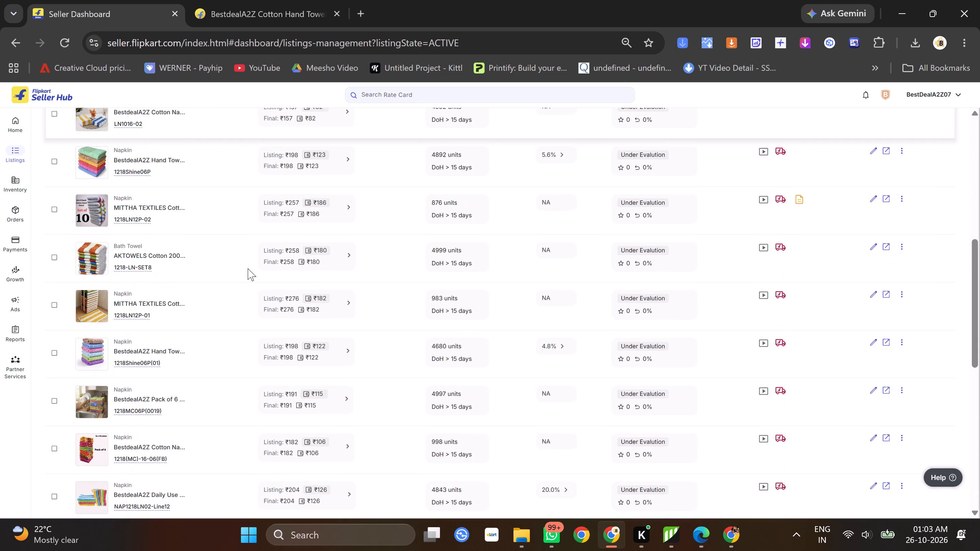
scroll(248, 268, "down", 6)
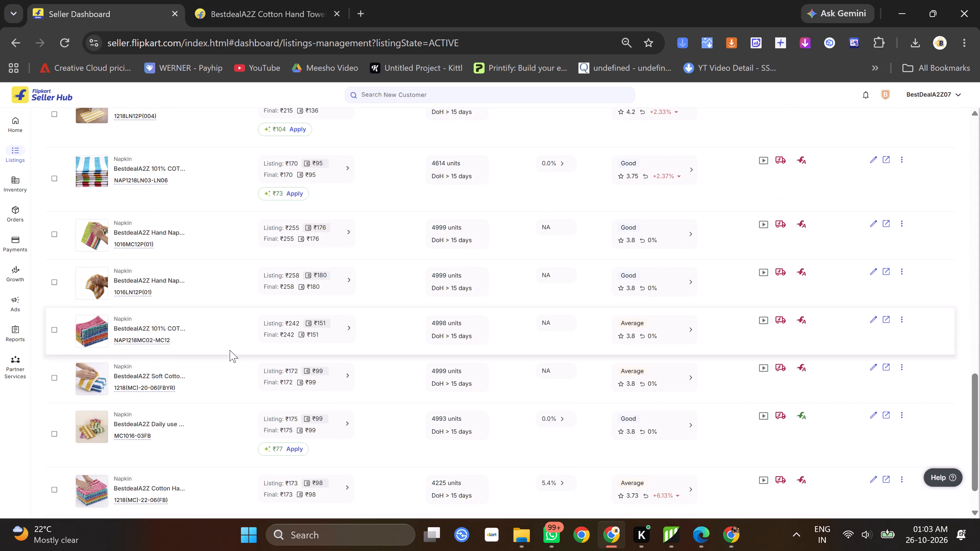
scroll(261, 329, "down", 2)
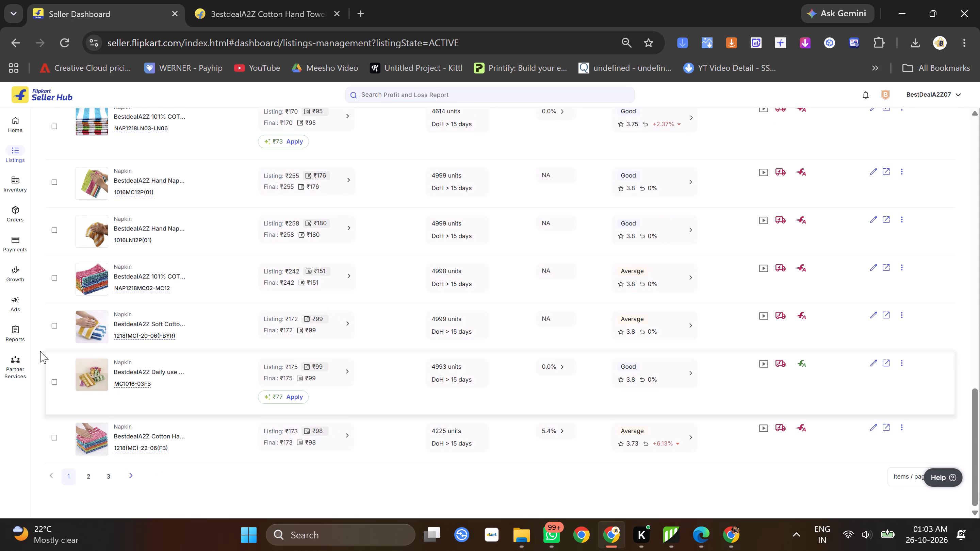